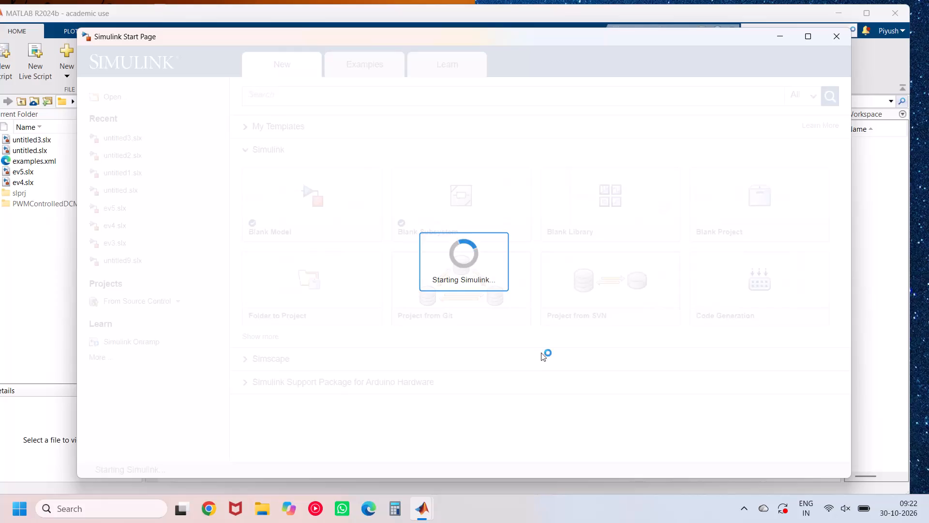
Switch to Word and open the recent document IoT_Water_Quality_Filter_Prognostics_IEEE.docx.
left_click(82, 510)
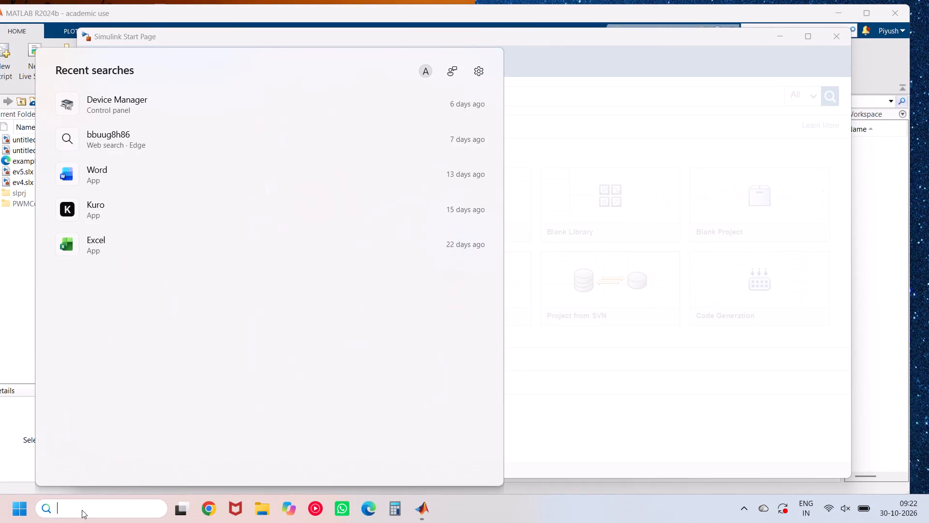
left_click(119, 180)
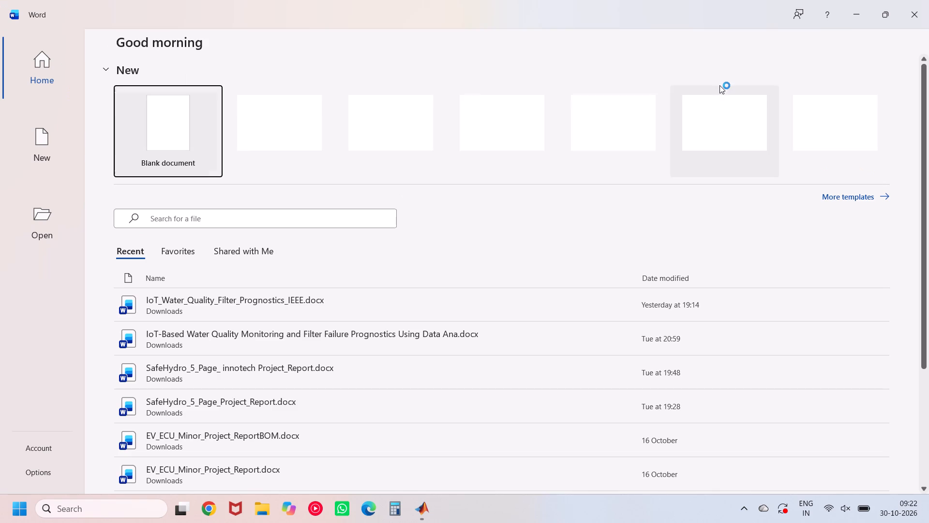
left_click(340, 298)
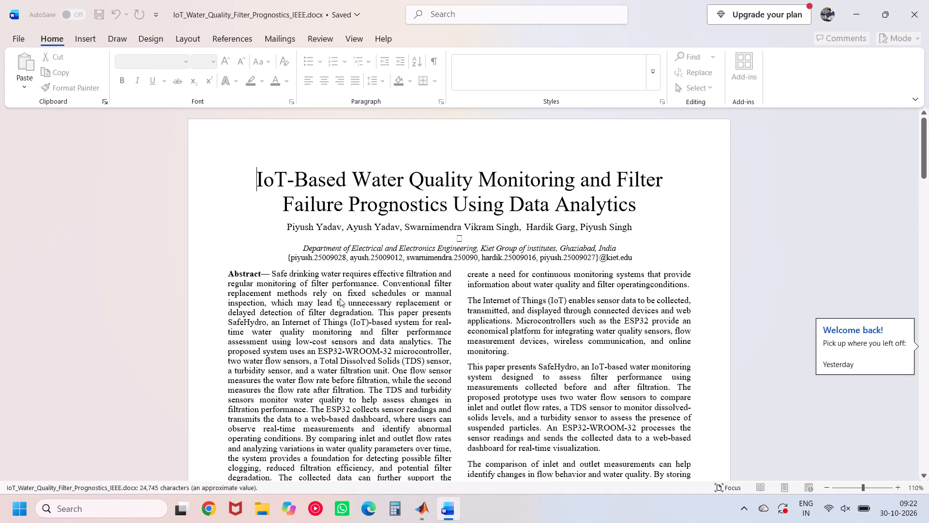
Review the paper from the abstract to the Data Analytics Methodology section, examining the analytics pipeline figure and the text around it.
scroll(340, 298, "down", 12)
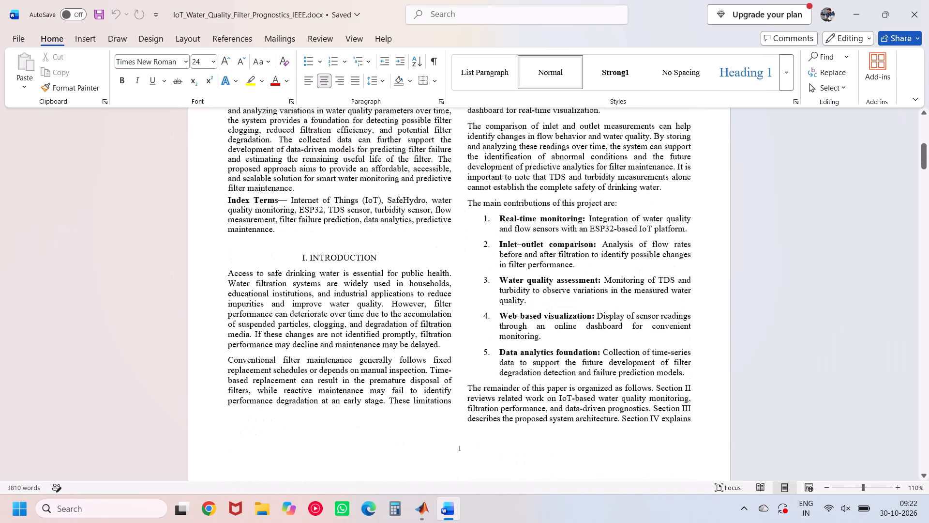
scroll(340, 298, "down", 16)
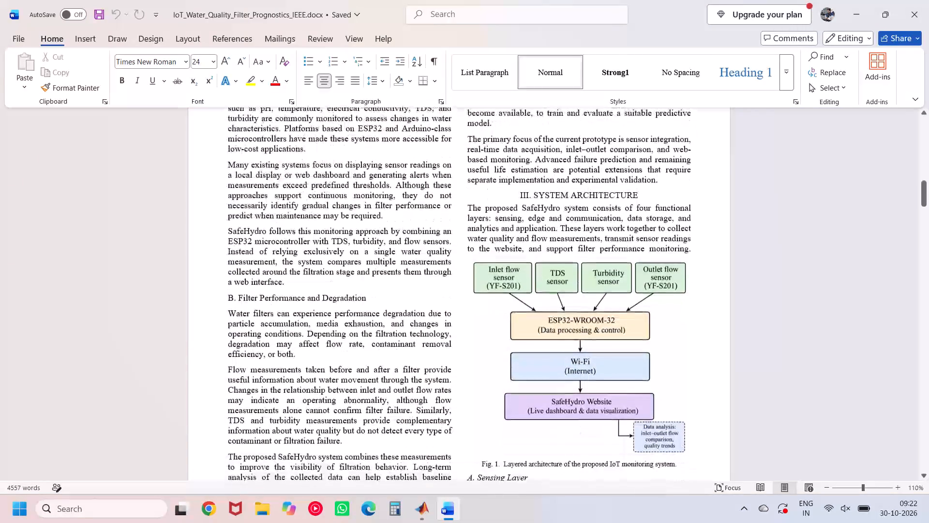
scroll(340, 298, "down", 8)
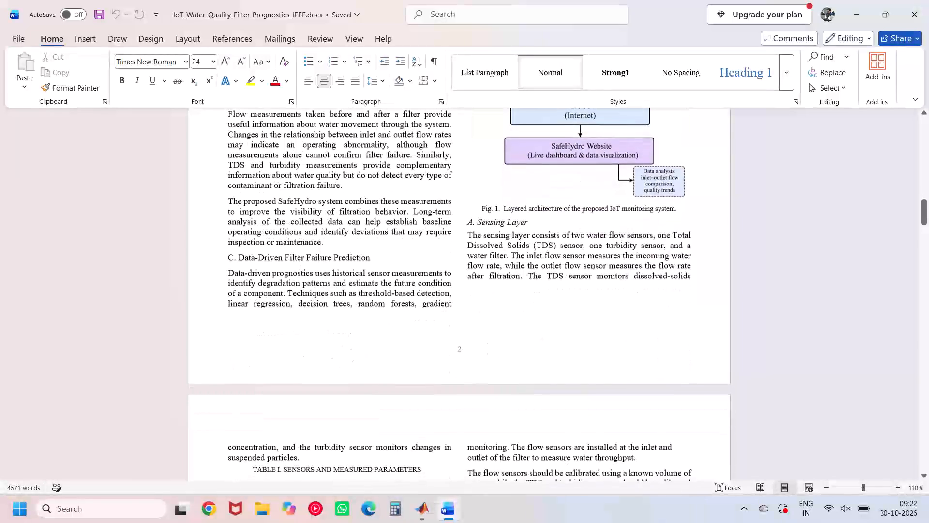
scroll(340, 298, "down", 12)
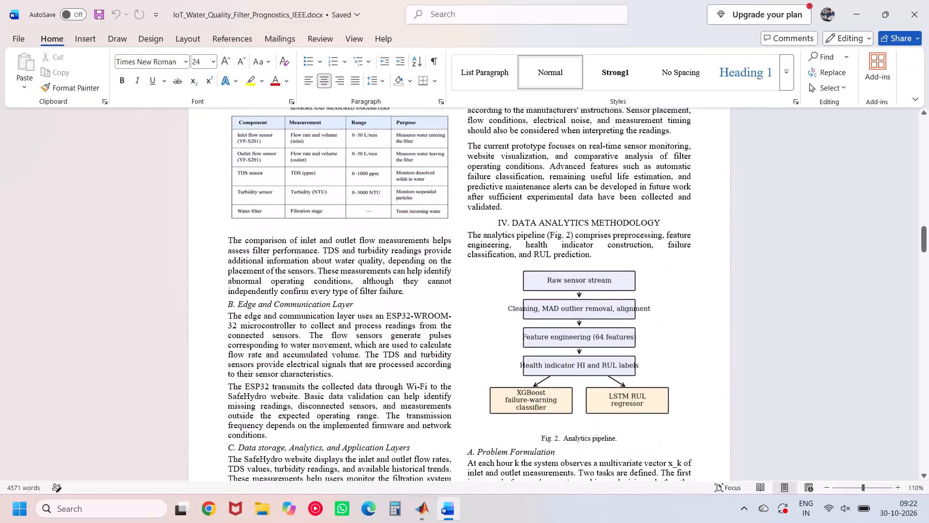
scroll(340, 298, "down", 4)
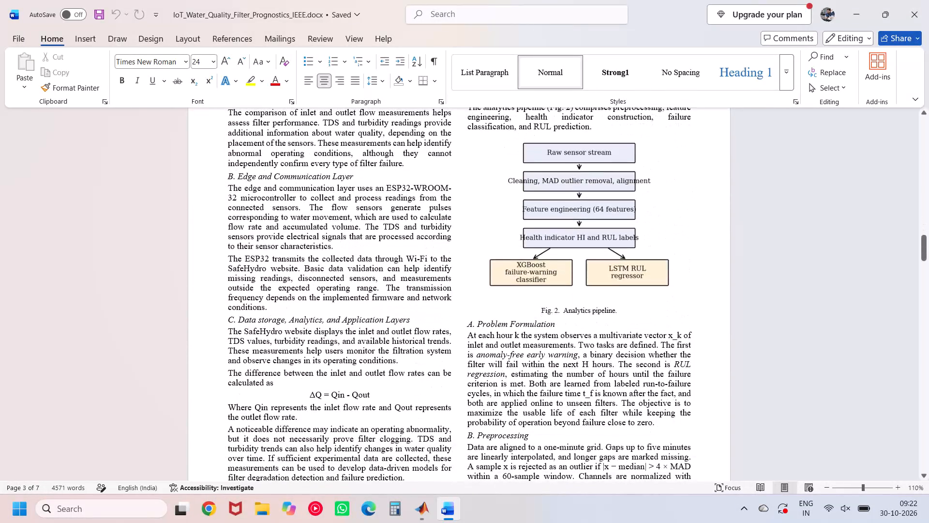
scroll(340, 298, "up", 1)
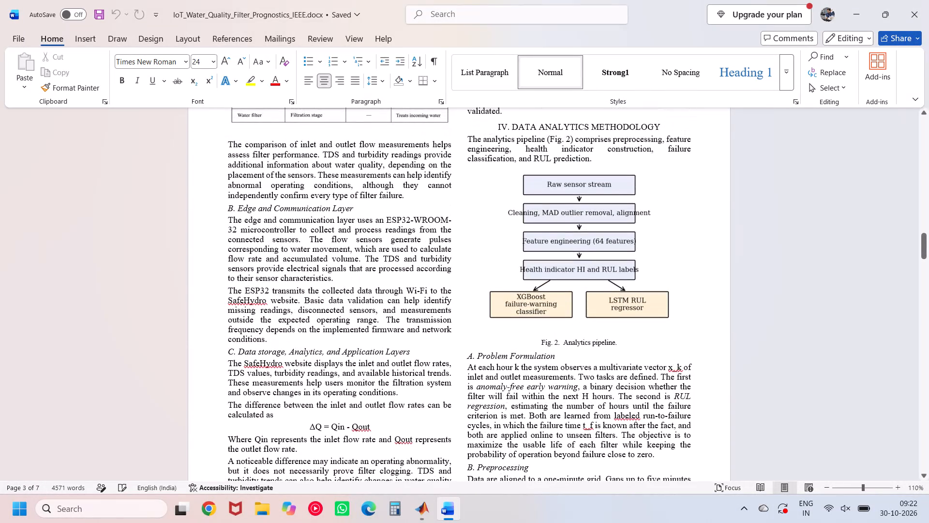
scroll(340, 298, "up", 1)
left_click(620, 235)
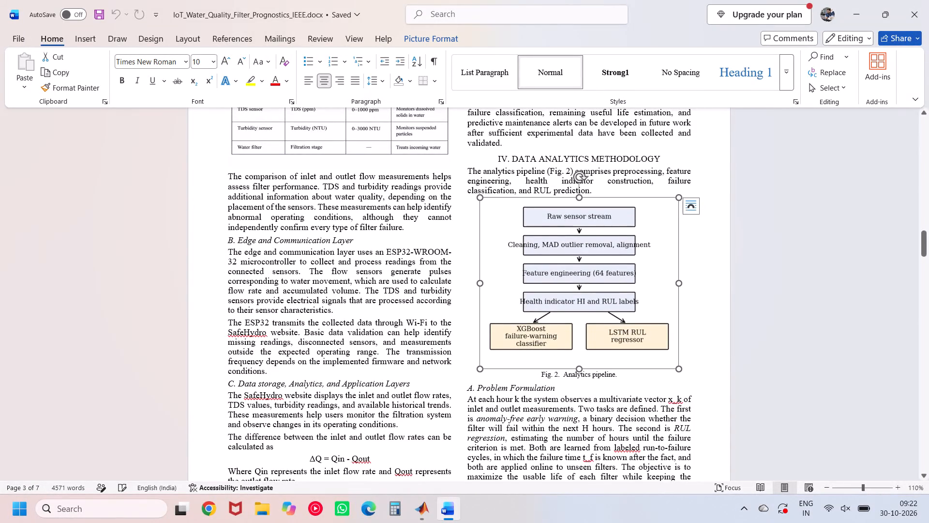
left_click(625, 242)
scroll(609, 239, "down", 6)
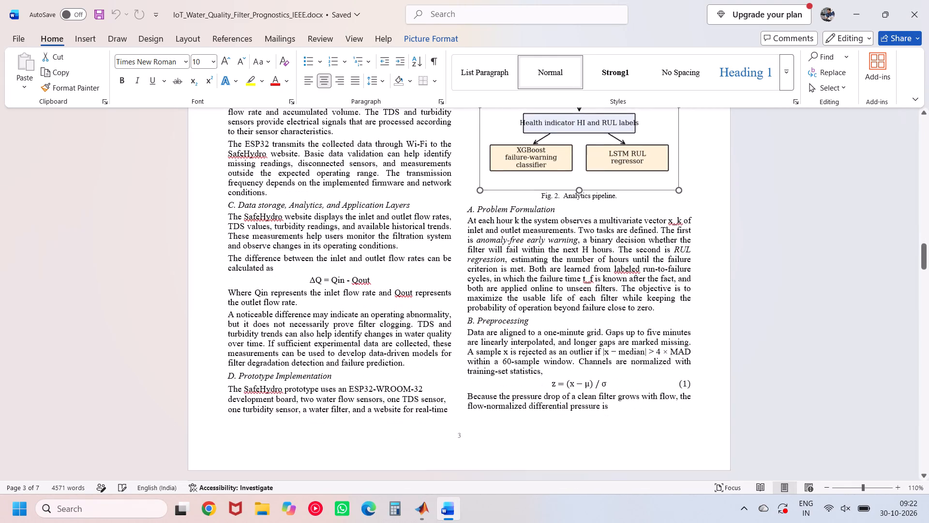
scroll(609, 243, "up", 2)
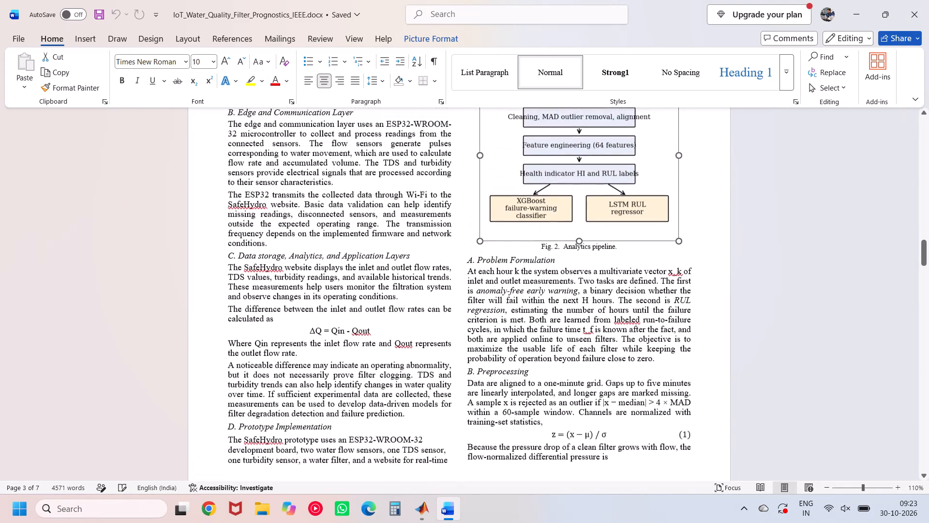
scroll(610, 244, "up", 4)
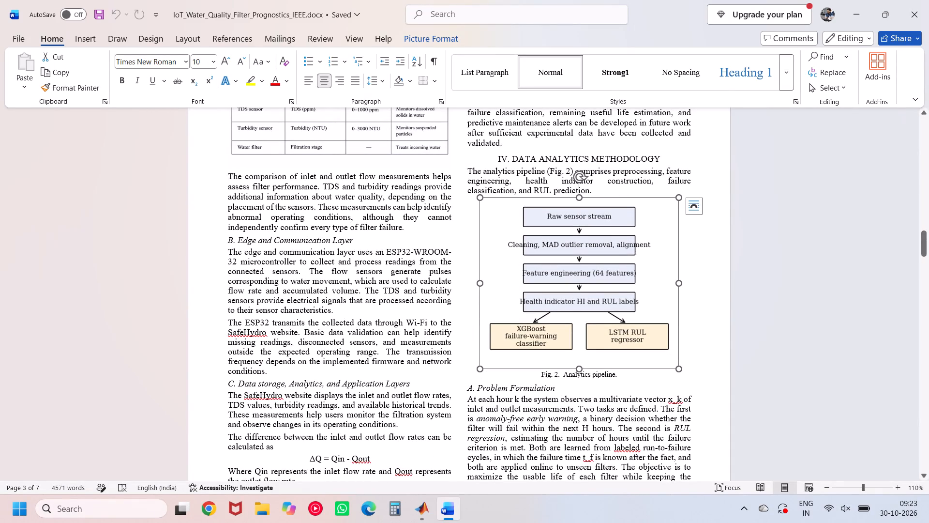
Copy the content from the opening paragraph of Section IV, Data Analytics Methodology, through the end of Table II, Model Configuration.
left_click_drag(467, 167, 559, 451)
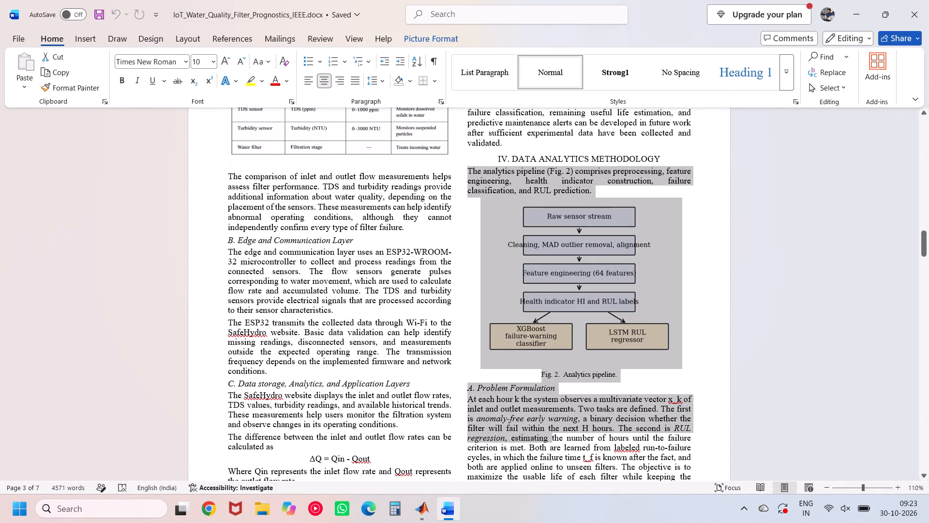
left_click_drag(559, 451, 393, 486)
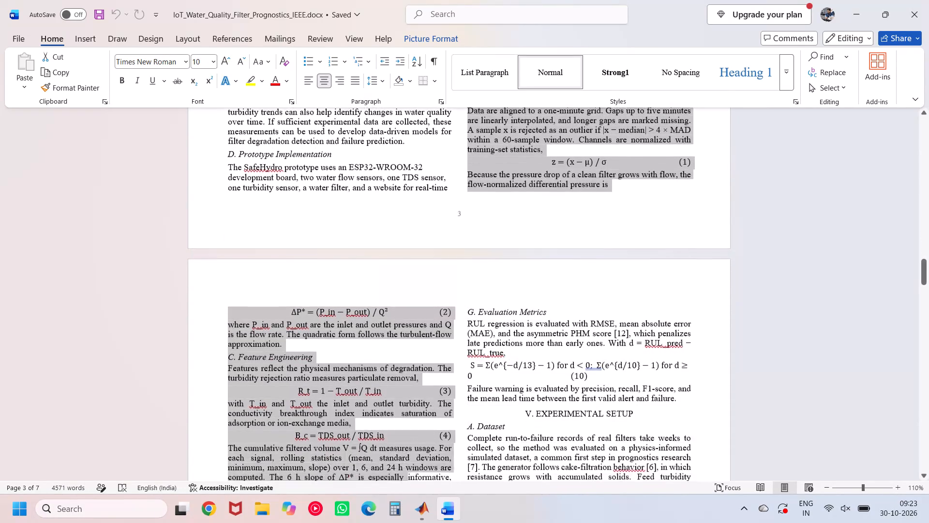
left_click_drag(393, 486, 399, 478)
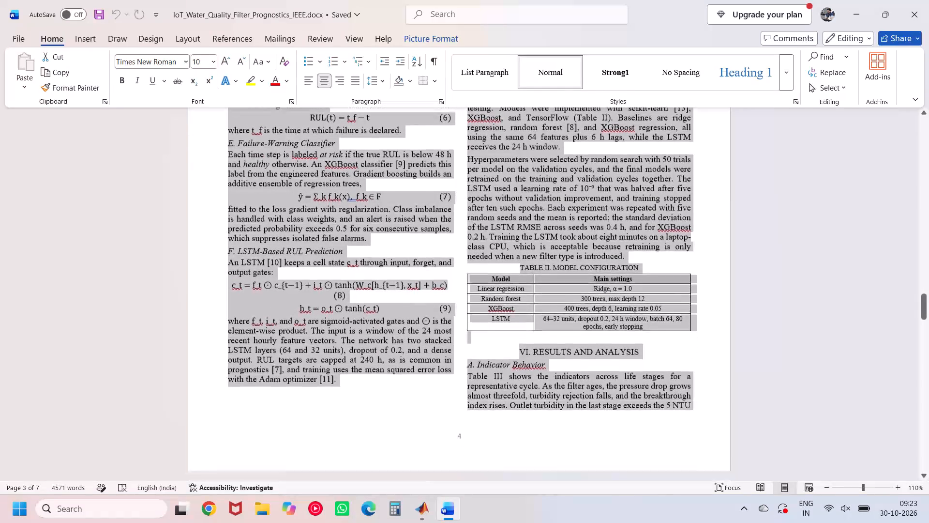
left_click_drag(399, 478, 690, 89)
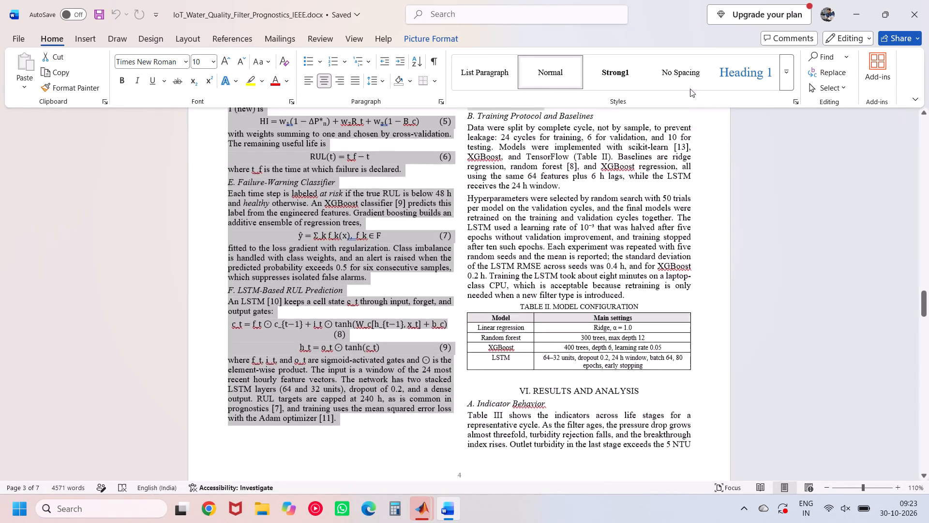
left_click_drag(690, 89, 643, 382)
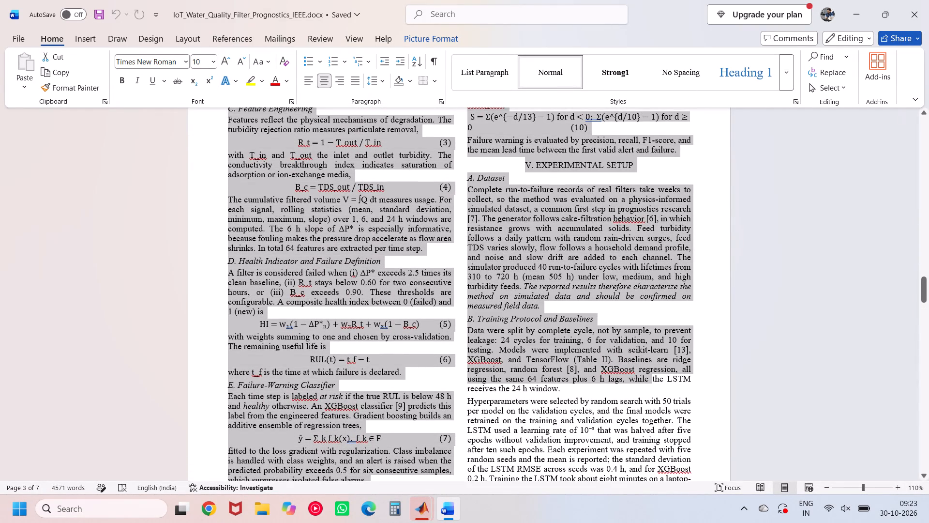
left_click_drag(643, 382, 667, 355)
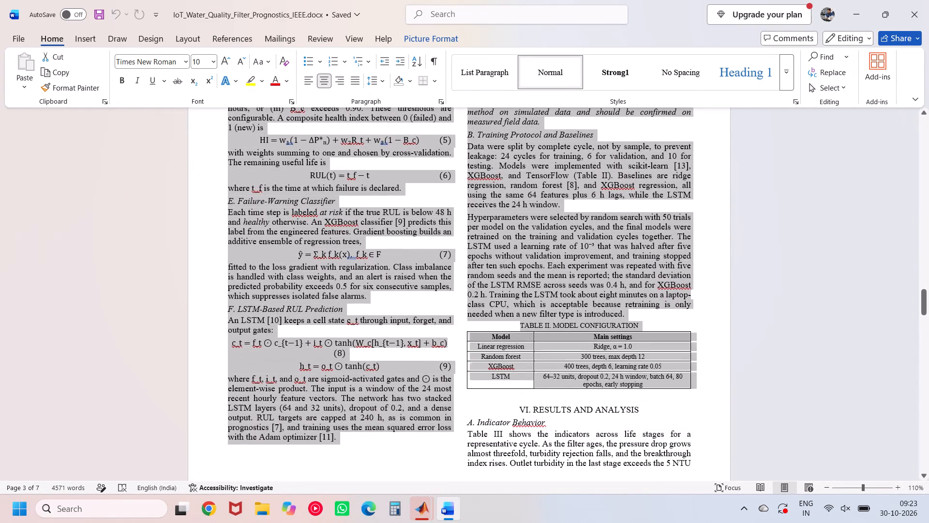
left_click_drag(667, 355, 696, 385)
key("ctrl+c")
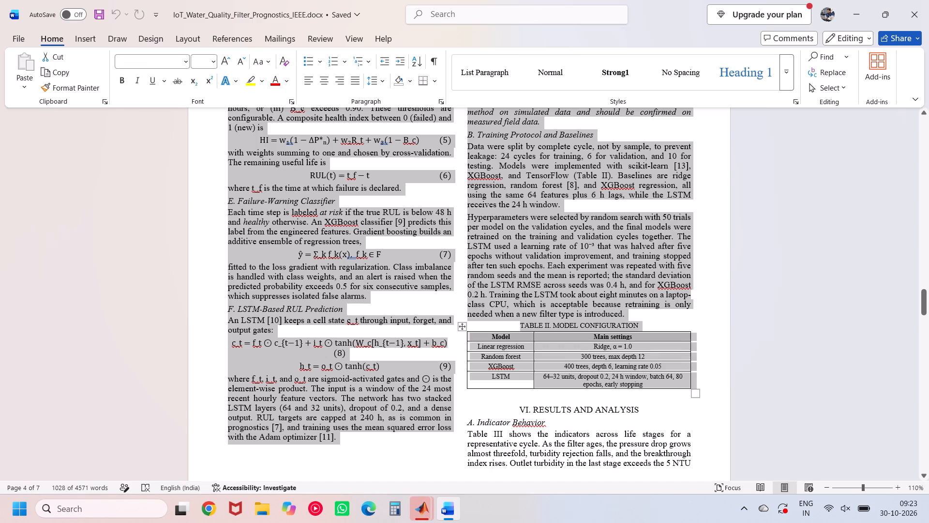
Launch Google Chrome.
left_click(214, 509)
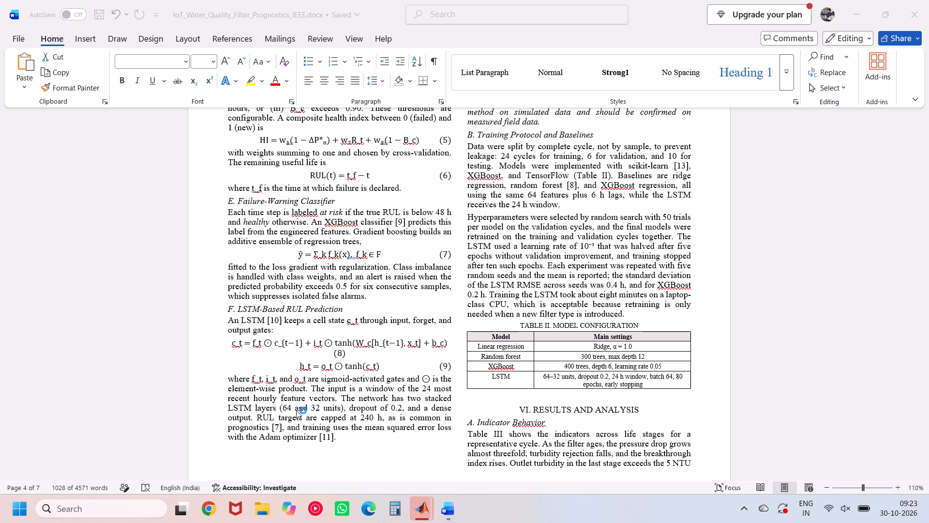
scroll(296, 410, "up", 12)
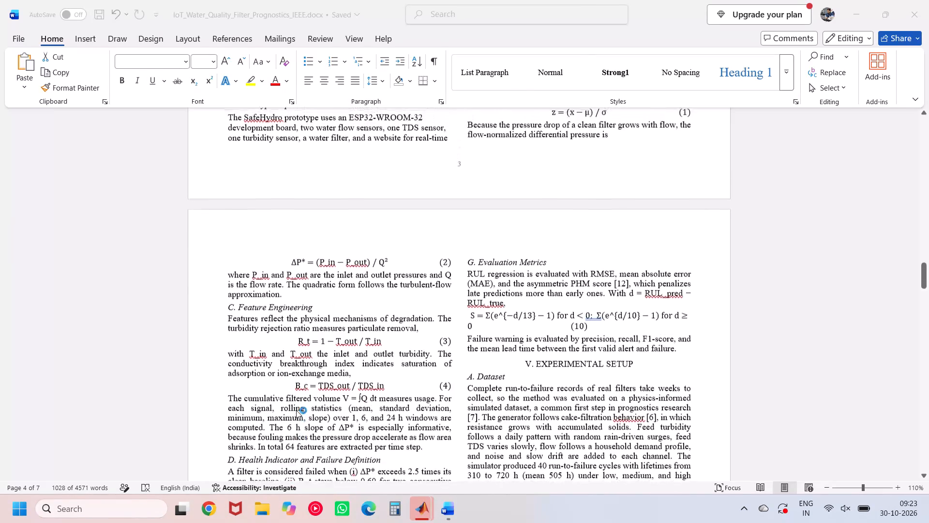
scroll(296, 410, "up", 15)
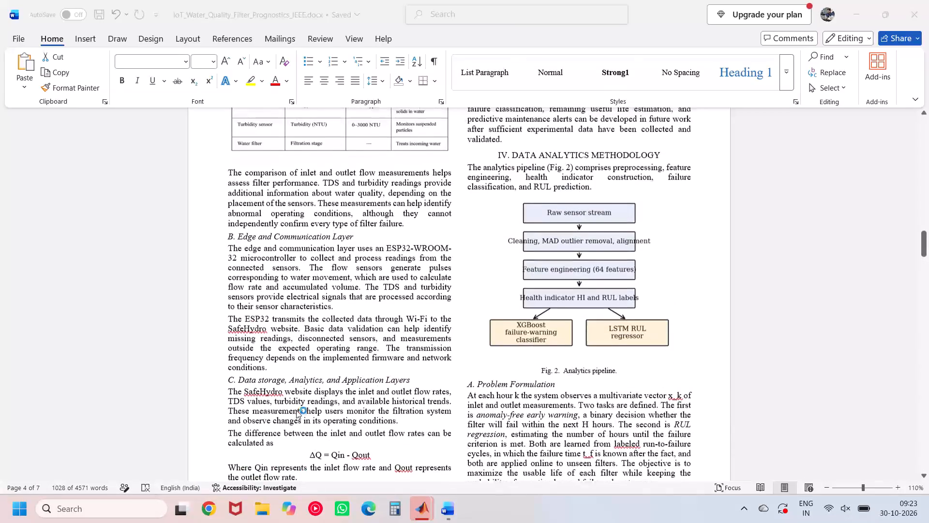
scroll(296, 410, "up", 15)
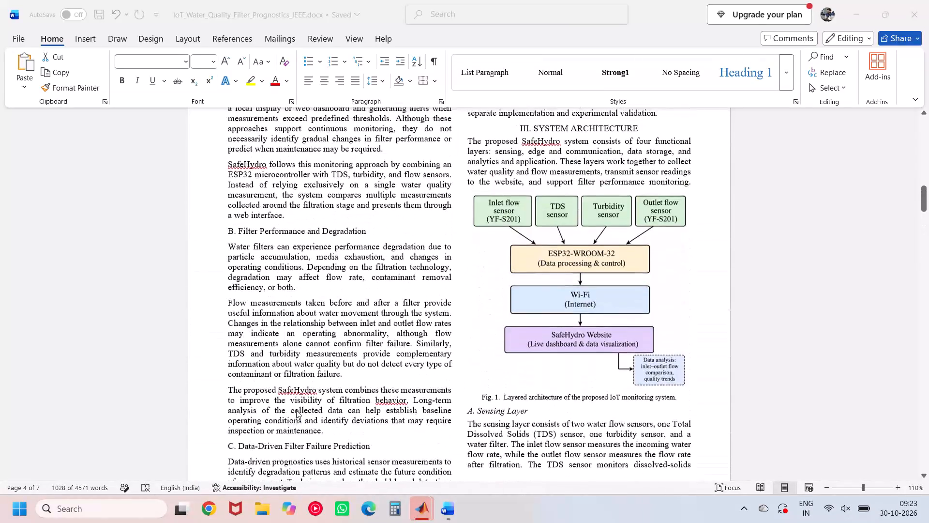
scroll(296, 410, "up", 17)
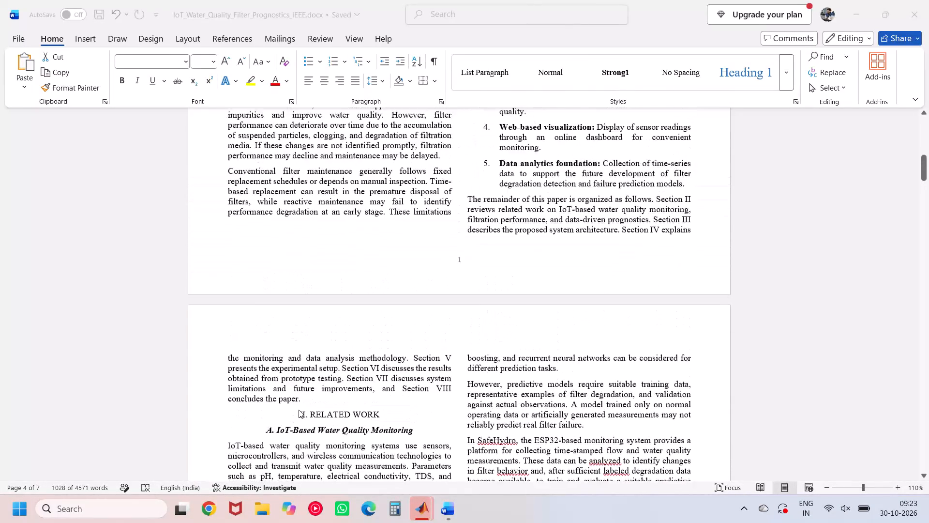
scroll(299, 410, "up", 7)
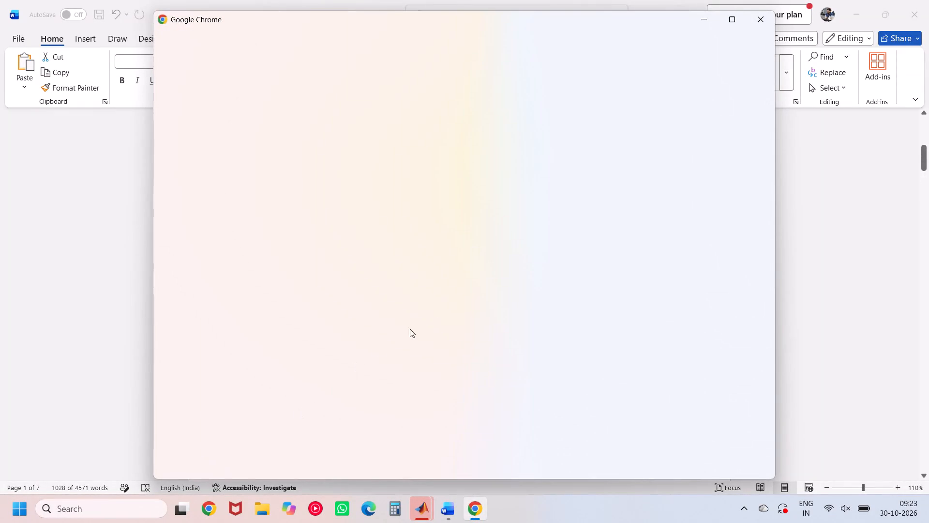
Open ChatGPT in Chrome, ready for a new chat.
left_click(505, 311)
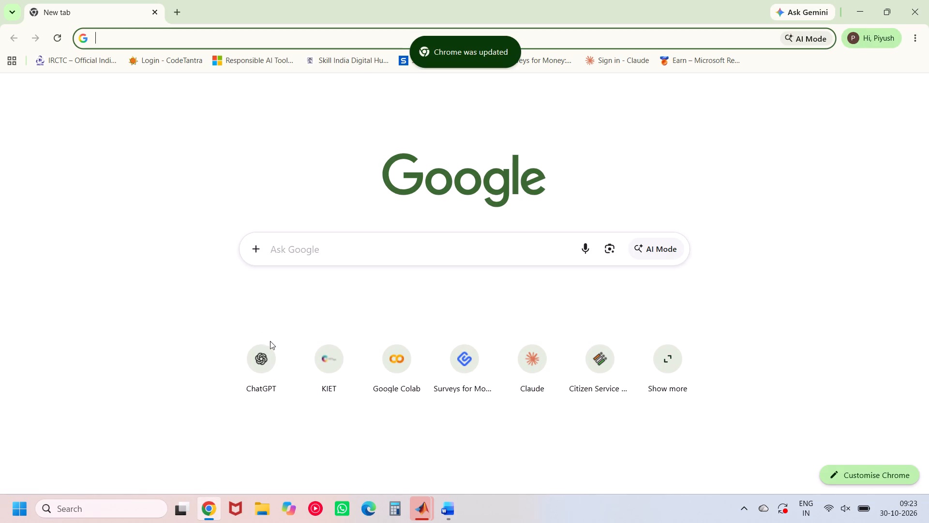
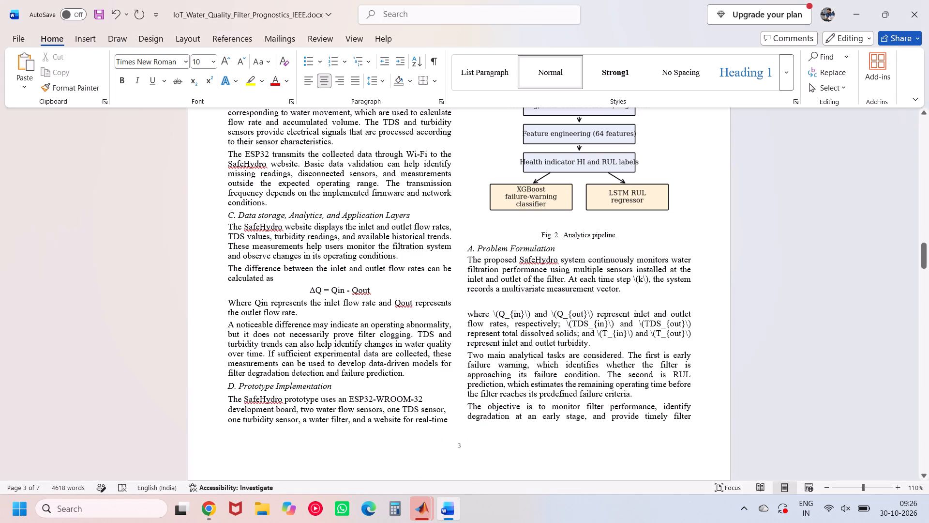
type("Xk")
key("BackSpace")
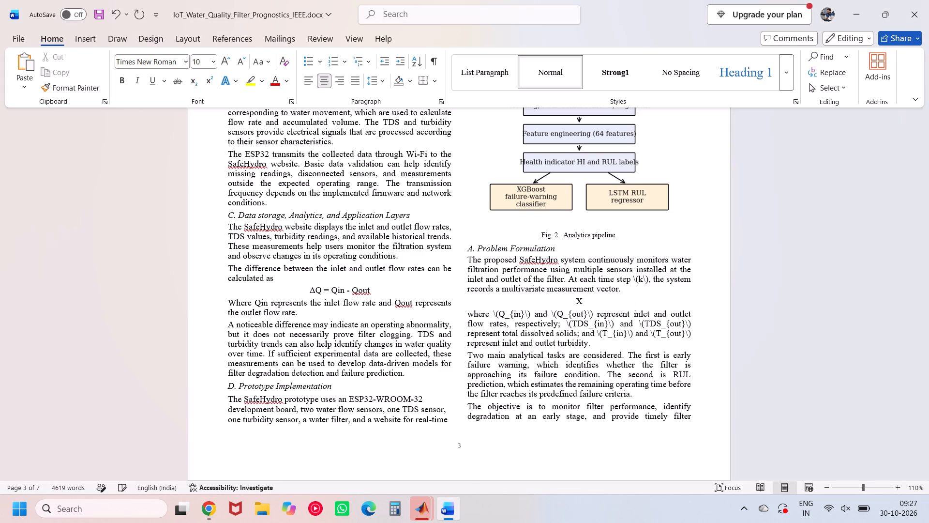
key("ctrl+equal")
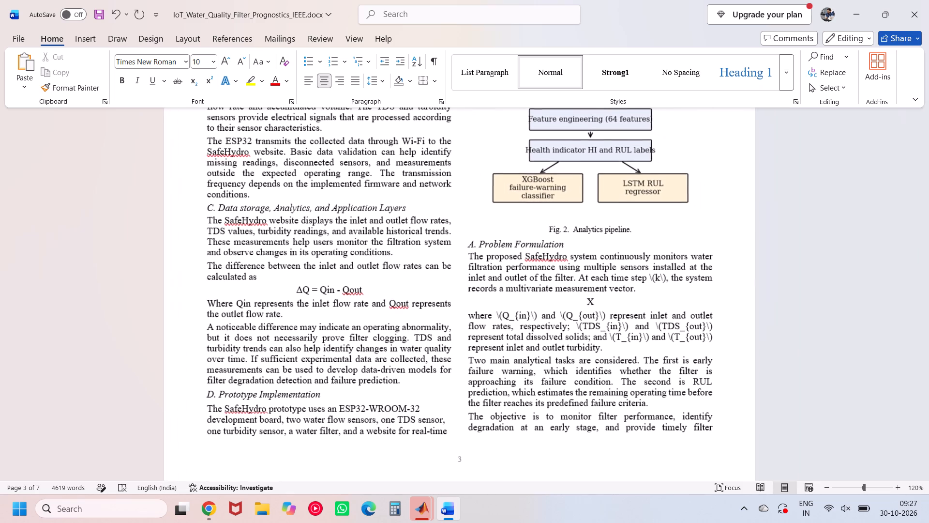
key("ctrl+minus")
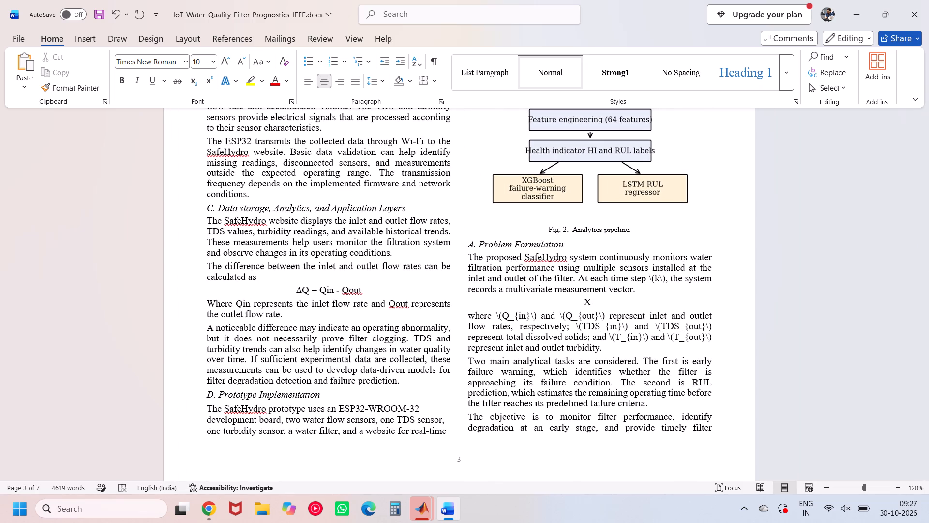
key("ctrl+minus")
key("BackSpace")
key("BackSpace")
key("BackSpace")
Enter the first part of the vector equation, "Xk = [Qin, Qout,", on the centred line.
key("shift+x")
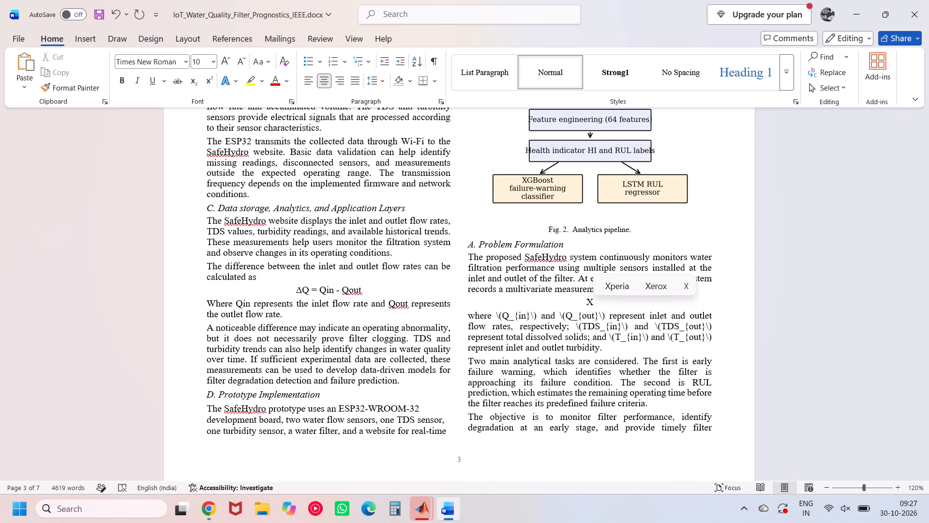
key("k")
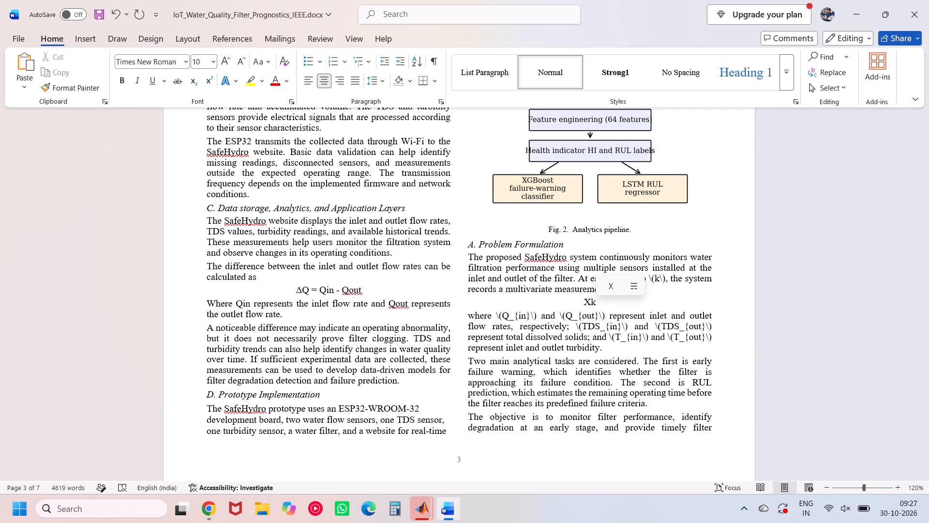
key("ctrl+minus")
key("BackSpace")
key("ctrl+minus")
key("ctrl+minus")
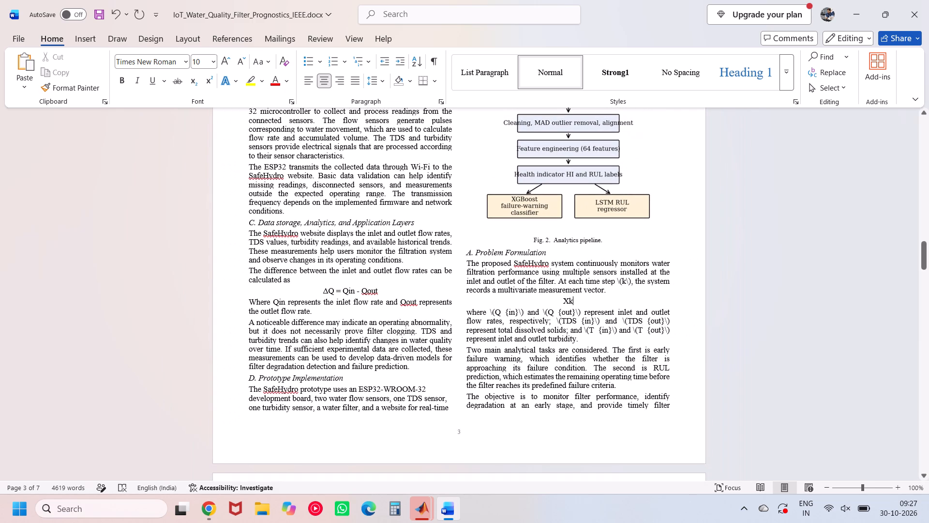
key("space")
type("=")
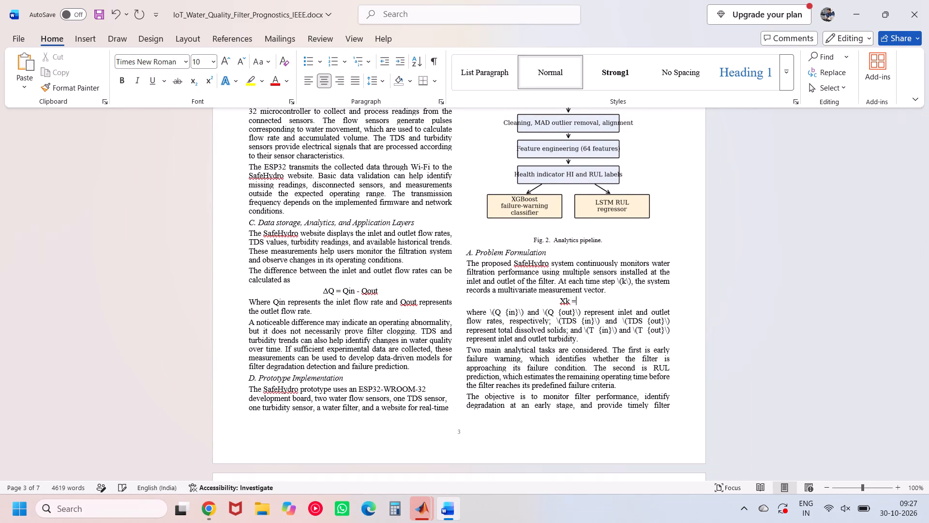
key("space")
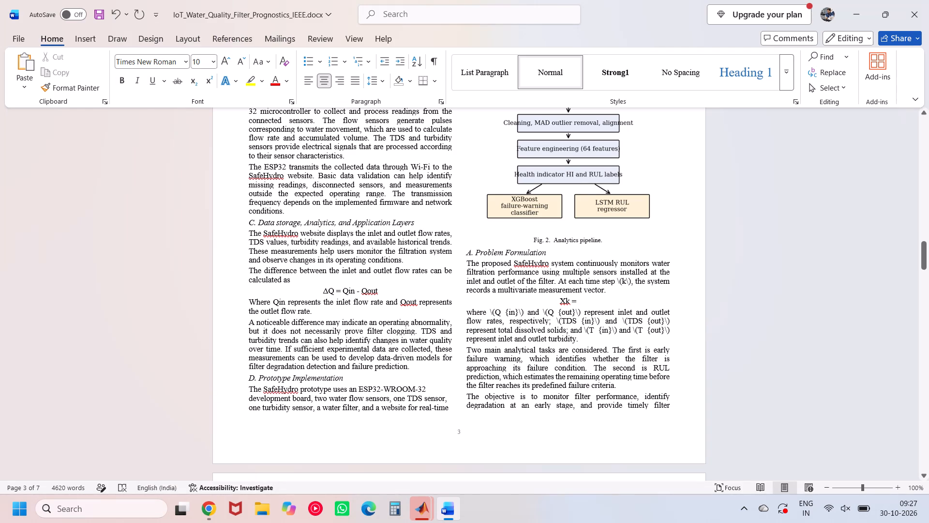
key("bracketleft")
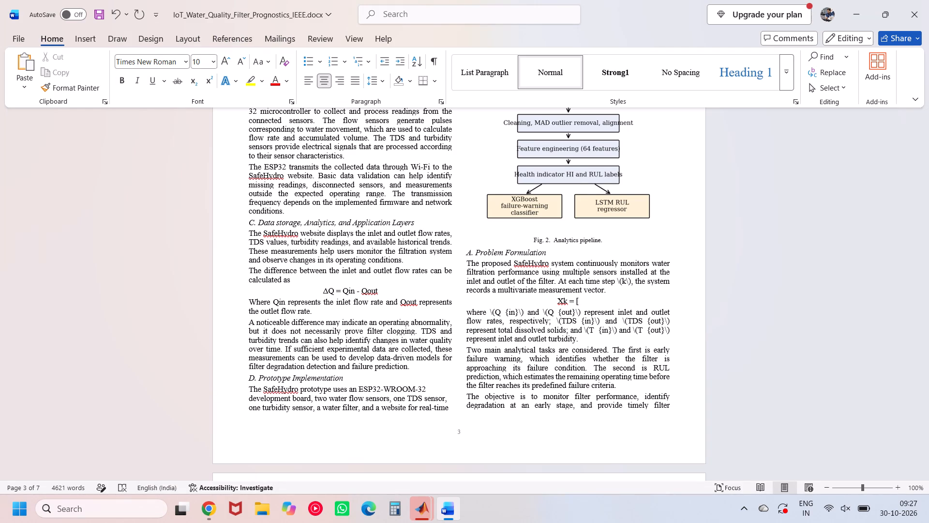
type("Qin")
type(",")
key("space")
type("Qout")
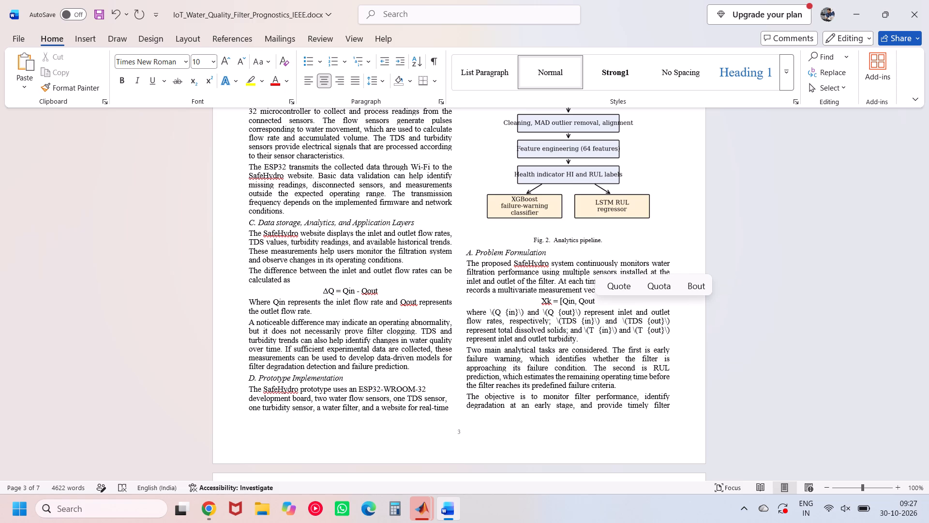
type(",")
key("space")
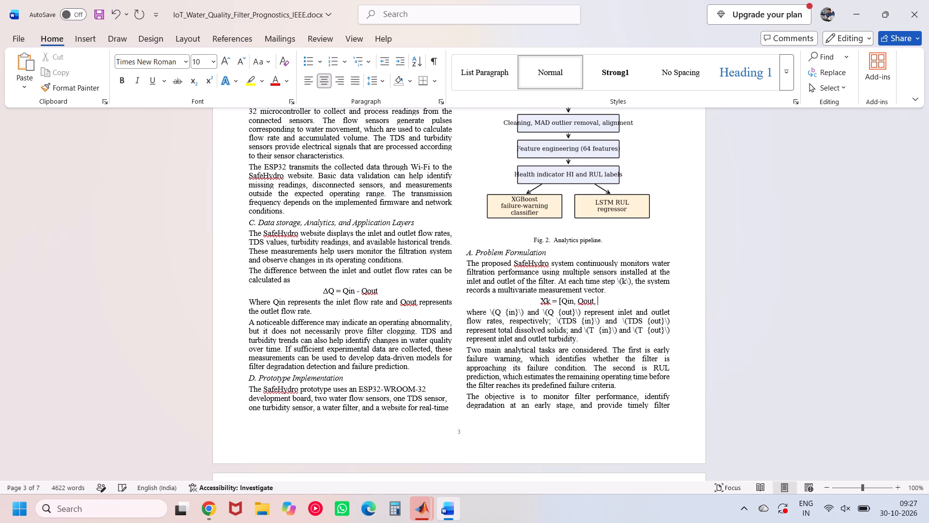
Complete the vector equation with "TDSin, TDSout, Tin, Tout]".
type("TDS")
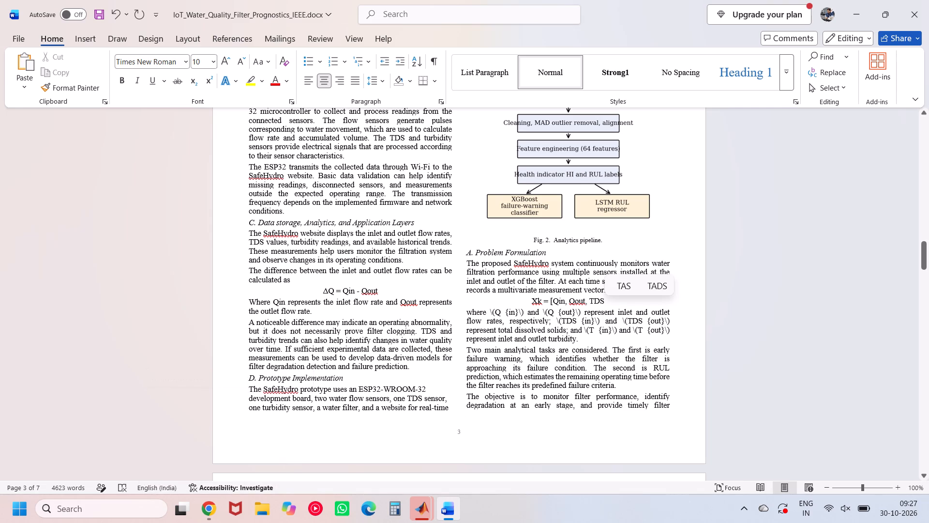
type("in")
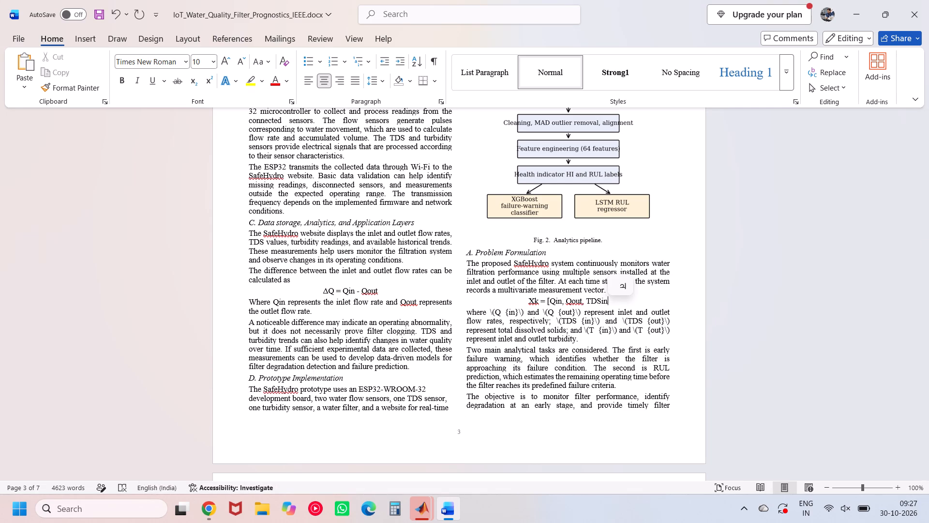
type(",")
key("space")
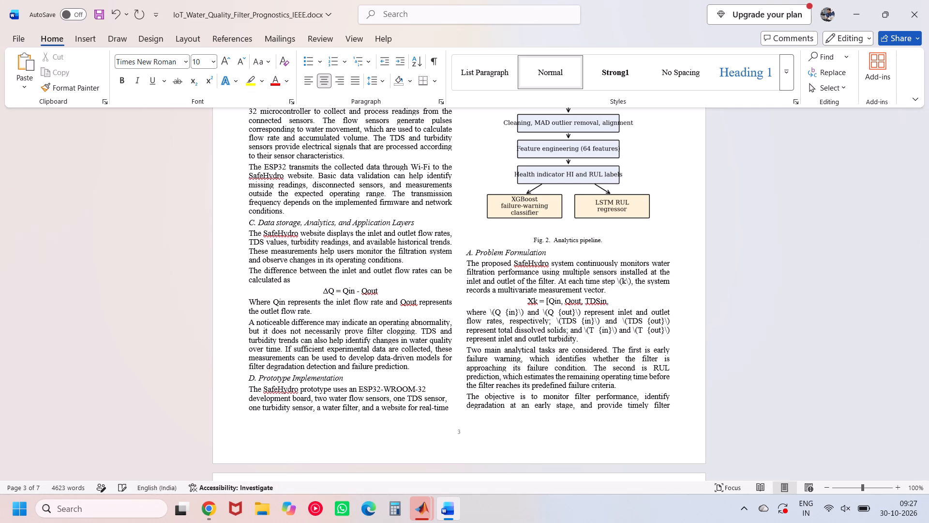
type("TS")
key("shift+BackSpace")
type("DS")
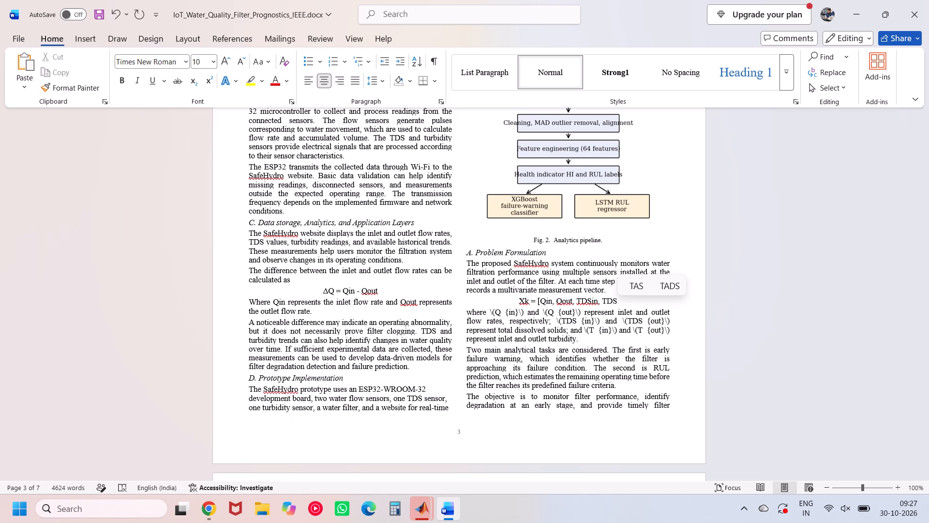
type("out")
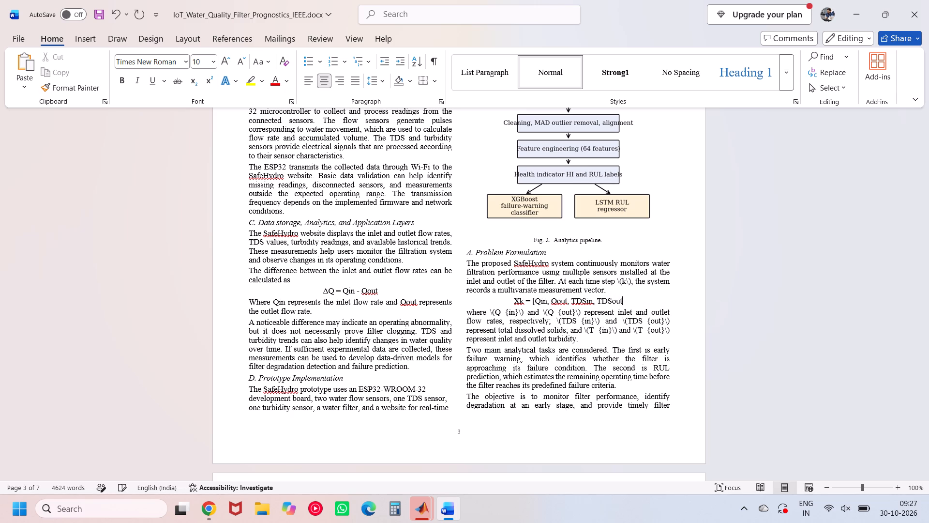
type(", Tin")
type(", T")
type("out")
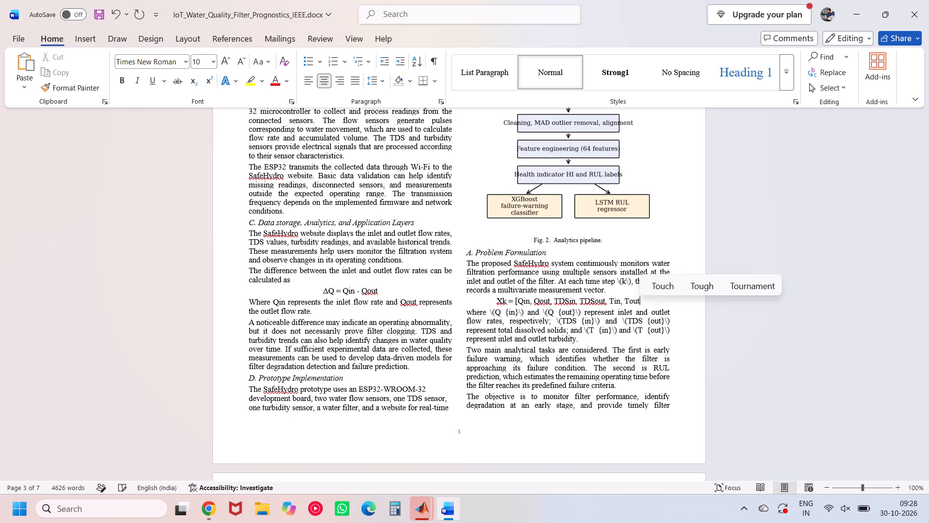
key("bracketright")
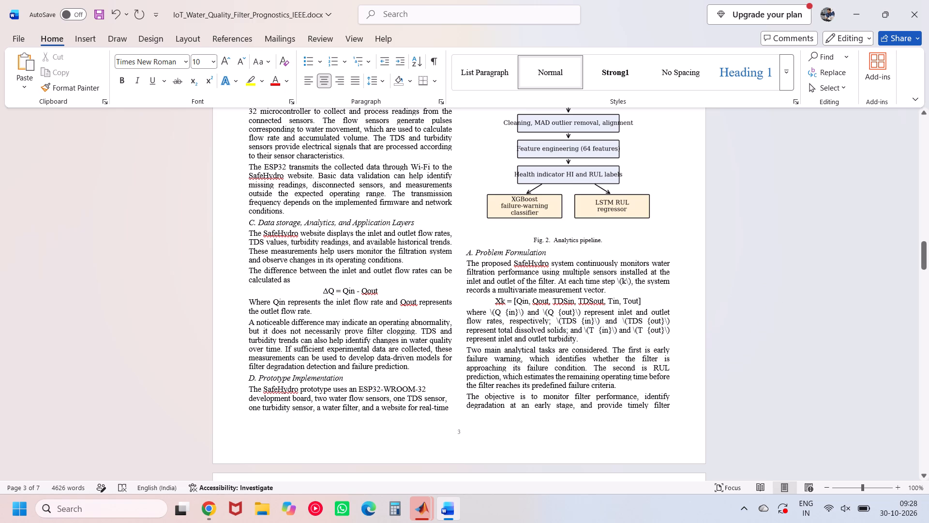
Replace the raw LaTeX \(Q_{in}\) in the "where" paragraph with "Qin".
left_click(525, 308)
key("BackSpace")
key("BackSpace")
key("BackSpace")
key("BackSpace")
key("BackSpace")
key("BackSpace")
key("BackSpace")
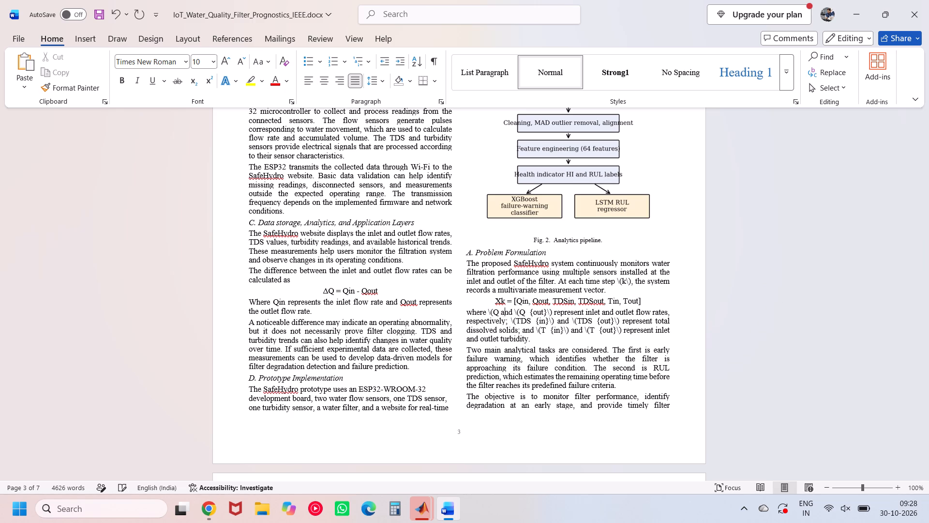
key("BackSpace")
key("BackSpace")
key("BackSpace")
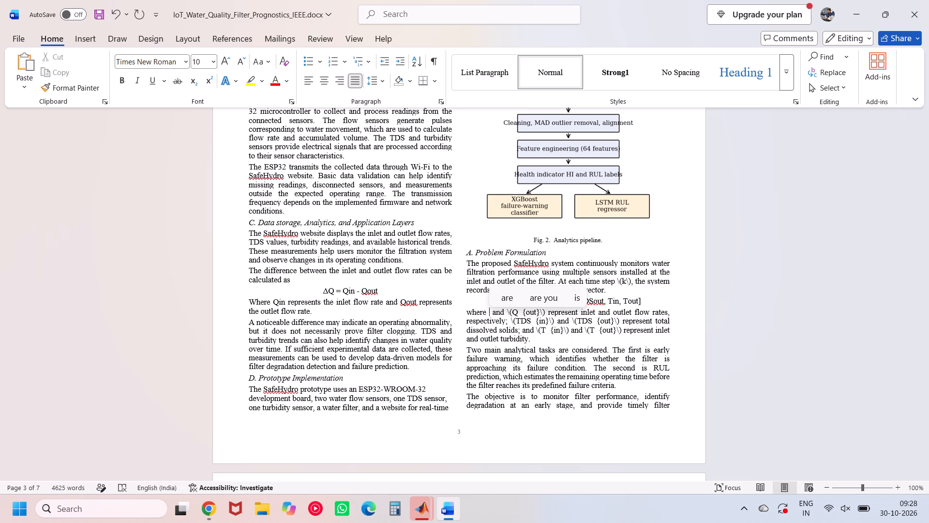
type("Qin")
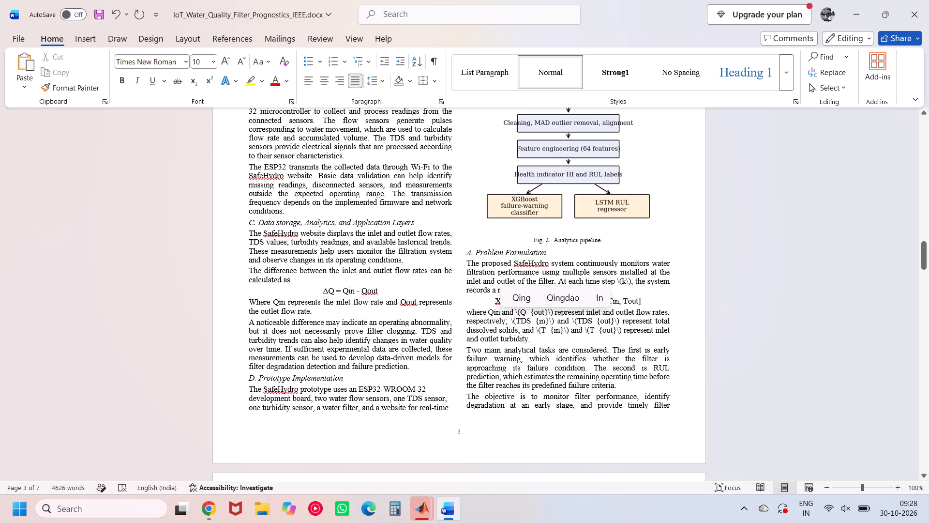
Replace the raw LaTeX \(Q_{out}\) in the "where" paragraph under Problem Formulation with "Qout".
left_click(554, 312)
key("Right")
key("Right")
key("Right")
key("Right")
key("Right")
key("Right")
key("Right")
key("Right")
key("Right")
key("Right")
key("Right")
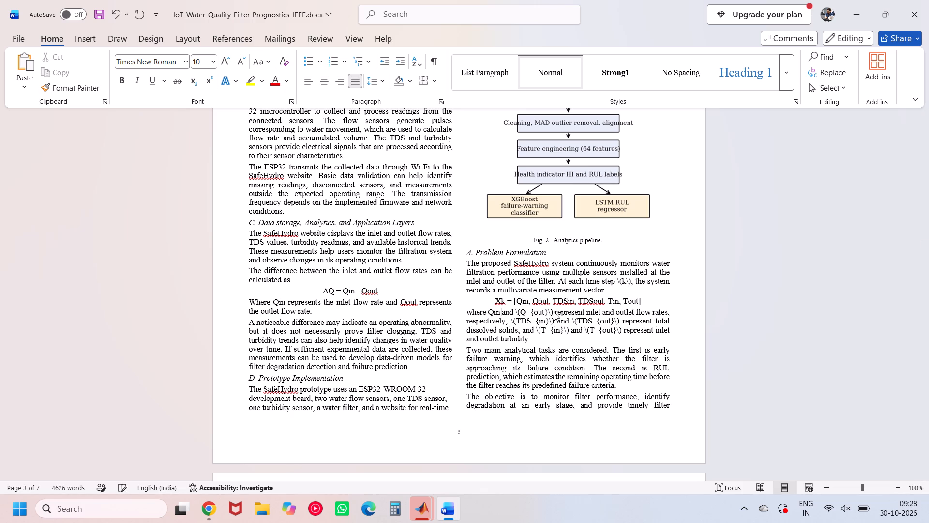
key("Right")
key("Right")
key("Right")
key("Right")
key("Right")
key("BackSpace")
key("BackSpace")
key("BackSpace")
key("BackSpace")
key("BackSpace")
key("BackSpace")
key("BackSpace")
key("BackSpace")
key("BackSpace")
key("BackSpace")
key("BackSpace")
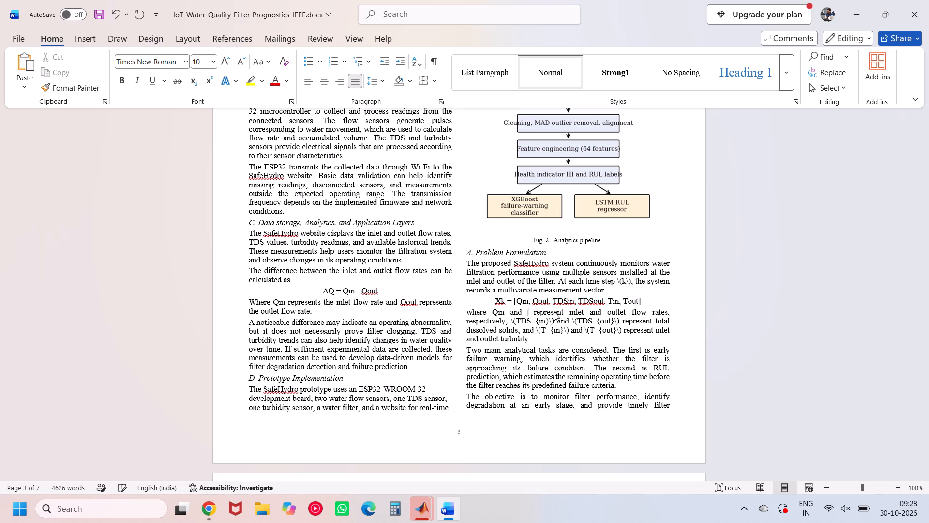
type("Qout")
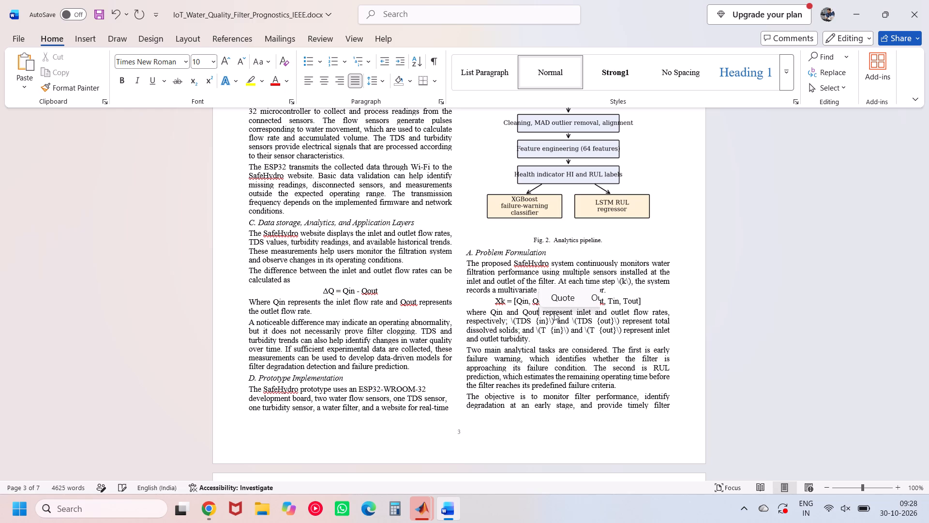
Replace the raw LaTeX \(TDS_{in}\) in the same "where" paragraph with "TDSin".
key("Down")
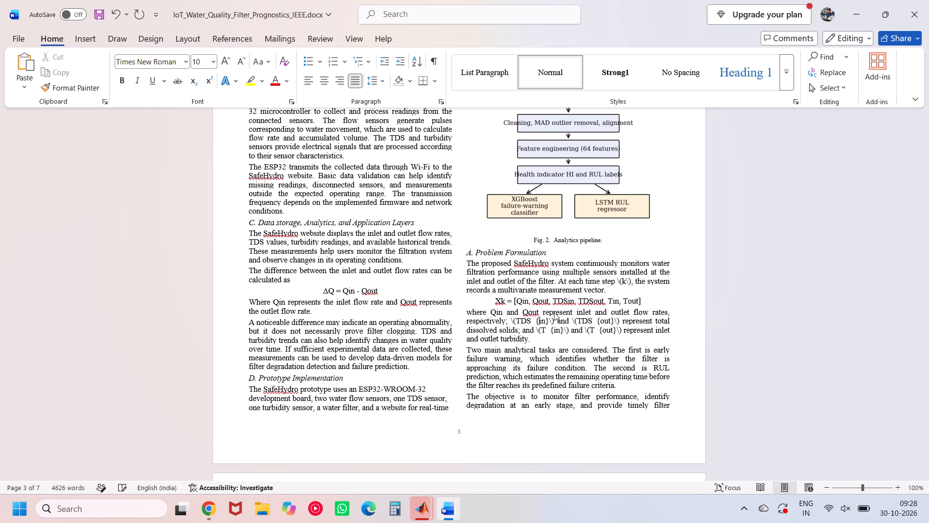
key("Right")
key("Right")
key("Right")
key("Right")
key("Right")
key("BackSpace")
key("BackSpace")
key("BackSpace")
key("BackSpace")
key("BackSpace")
key("BackSpace")
key("BackSpace")
key("BackSpace")
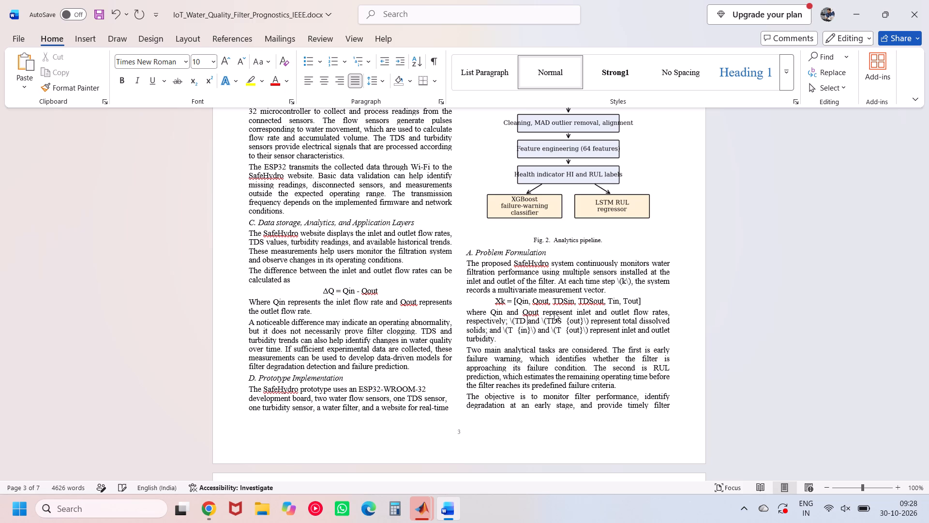
key("BackSpace")
key("BackSpace")
key("BackSpace")
key("BackSpace")
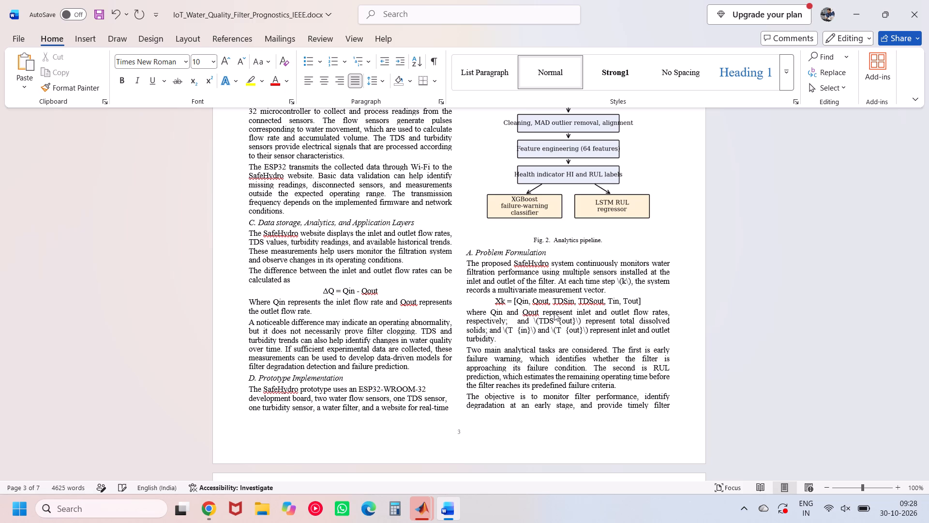
type("TDS")
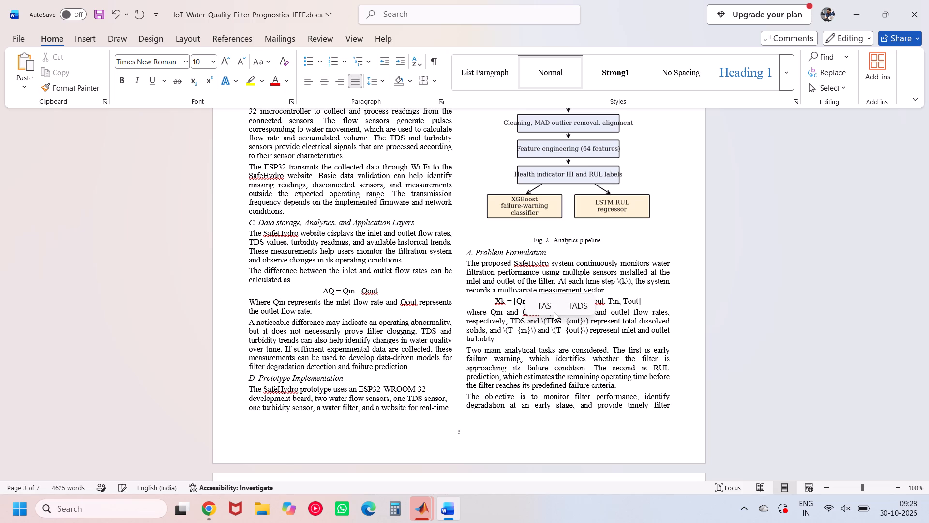
type("in")
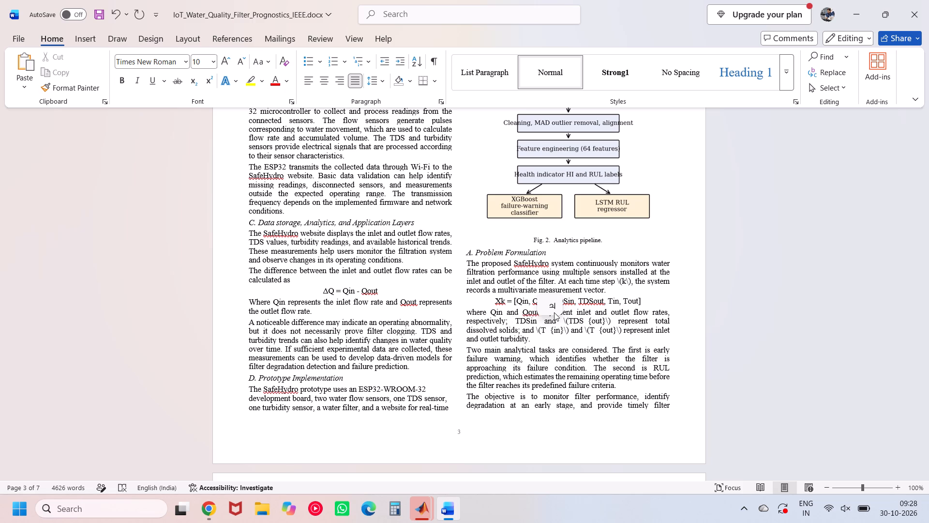
Replace the raw LaTeX \(TDS_{out}\) in the "where" paragraph with "TDSout", keeping TDS in capitals.
key("Right")
key("Right")
key("Right")
key("Right")
key("Right")
key("Right")
key("Right")
key("Right")
key("Right")
key("Right")
key("Right")
key("Right")
key("Right")
key("Right")
key("Right")
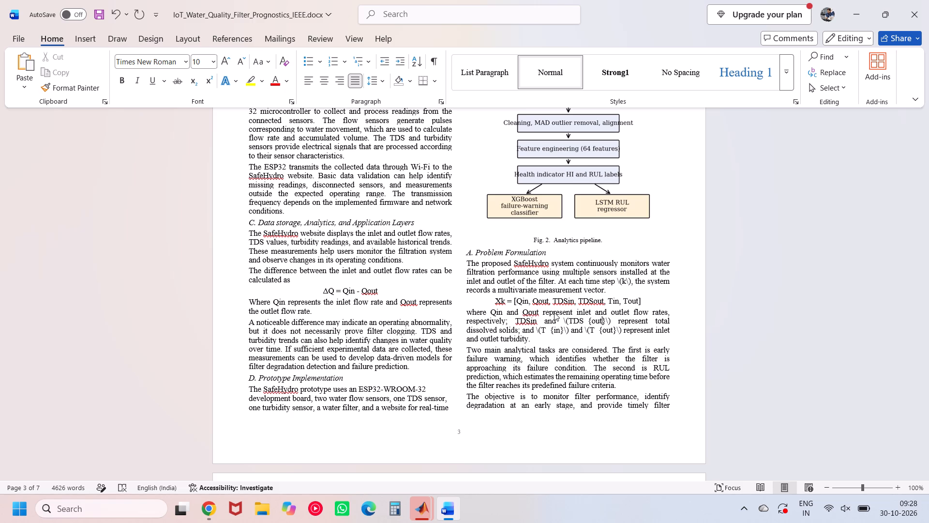
key("Right")
key("Right")
key("Right")
key("BackSpace")
key("BackSpace")
key("BackSpace")
key("BackSpace")
key("BackSpace")
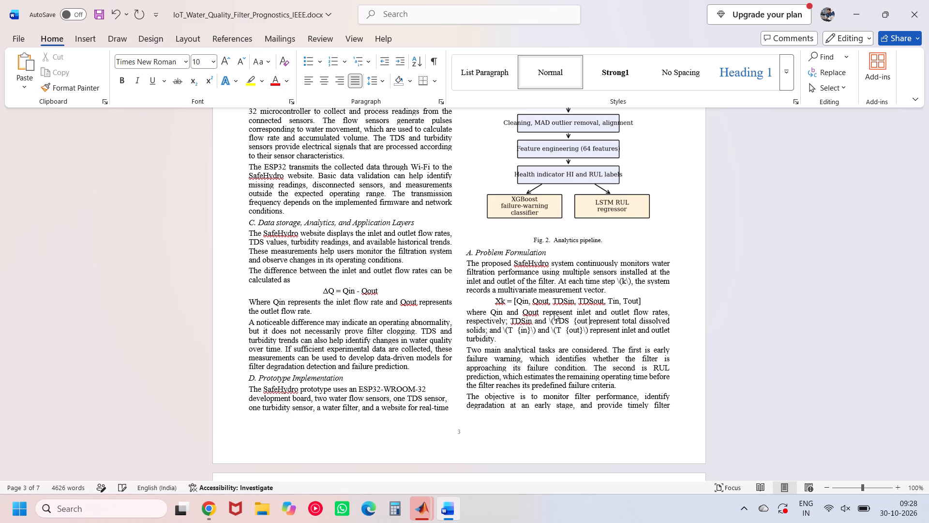
key("BackSpace")
key("BackSpace")
key("BackSpace")
key("BackSpace")
key("BackSpace")
key("BackSpace")
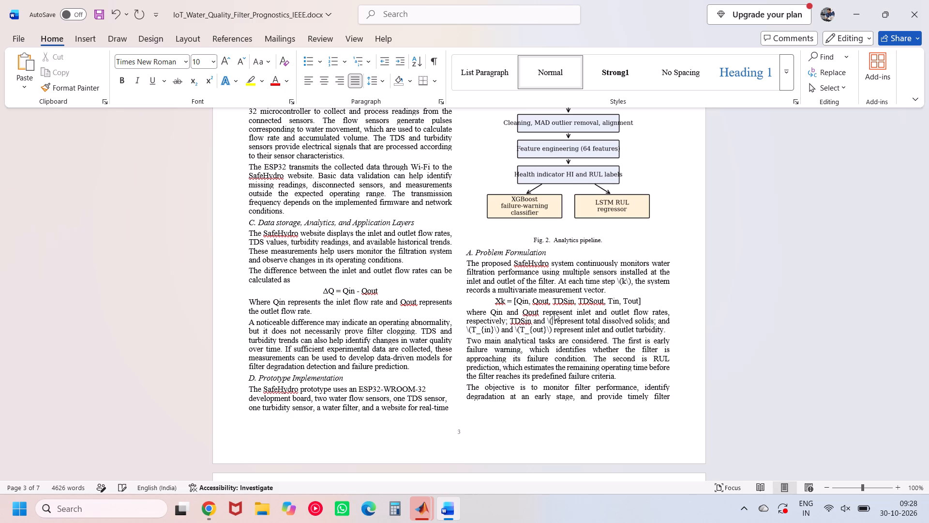
key("BackSpace")
key("BackSpace")
type("Tds")
type("out")
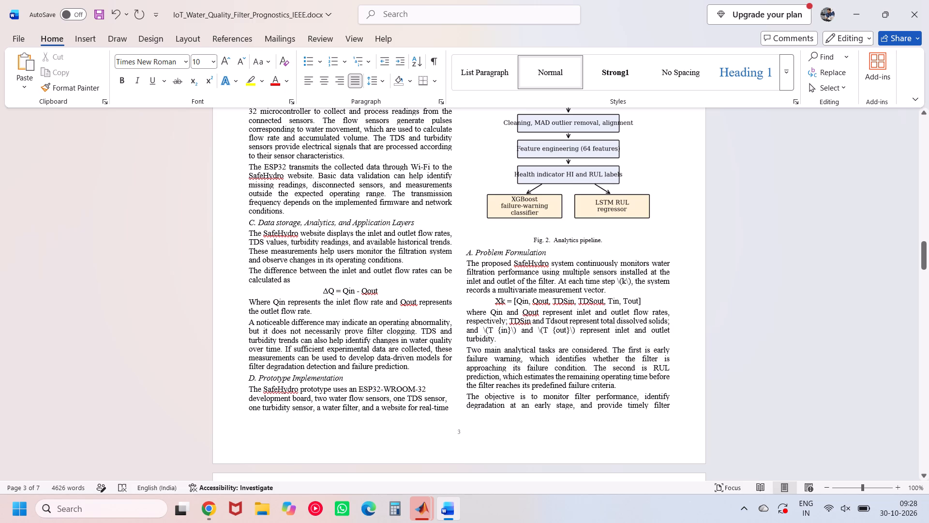
left_click(562, 317)
left_click(557, 318)
key("BackSpace")
key("BackSpace")
type("DS")
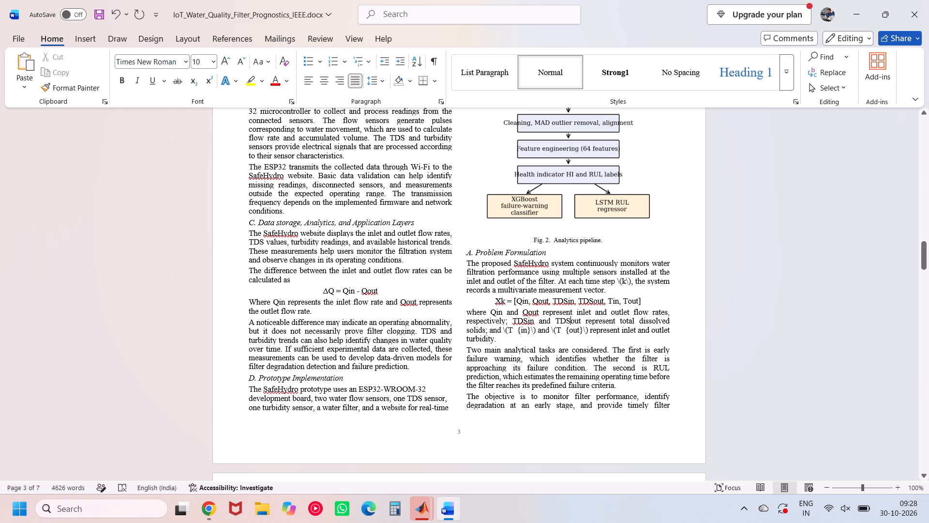
Replace the raw LaTeX \(T_{in}\) in the turbidity part of the "where" paragraph with "Tin".
left_click(535, 328)
key("BackSpace")
key("BackSpace")
key("BackSpace")
key("BackSpace")
key("BackSpace")
key("BackSpace")
key("BackSpace")
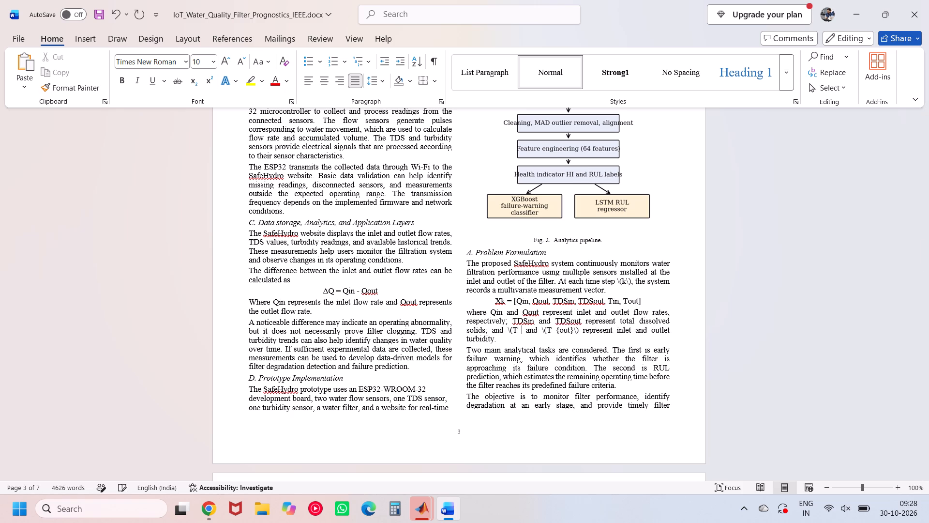
key("BackSpace")
key("BackSpace")
key("BackSpace")
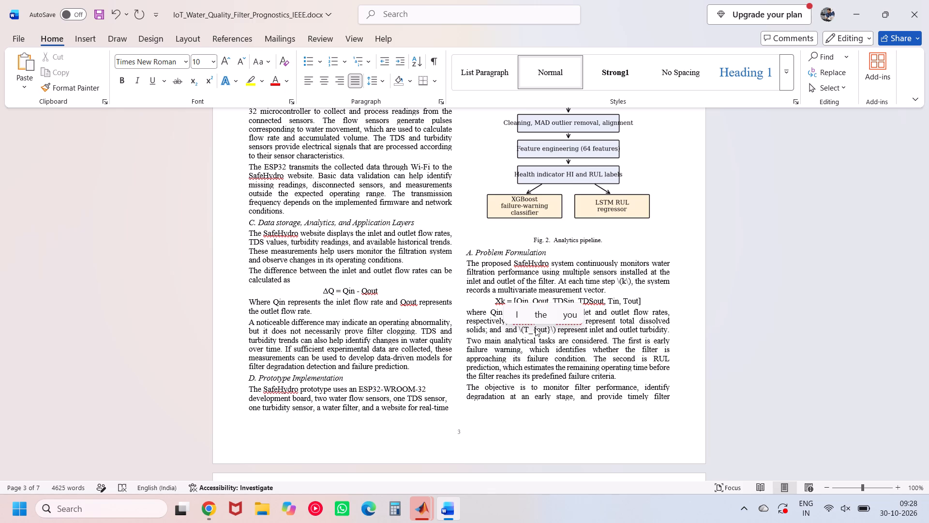
type("Tn")
key("BackSpace")
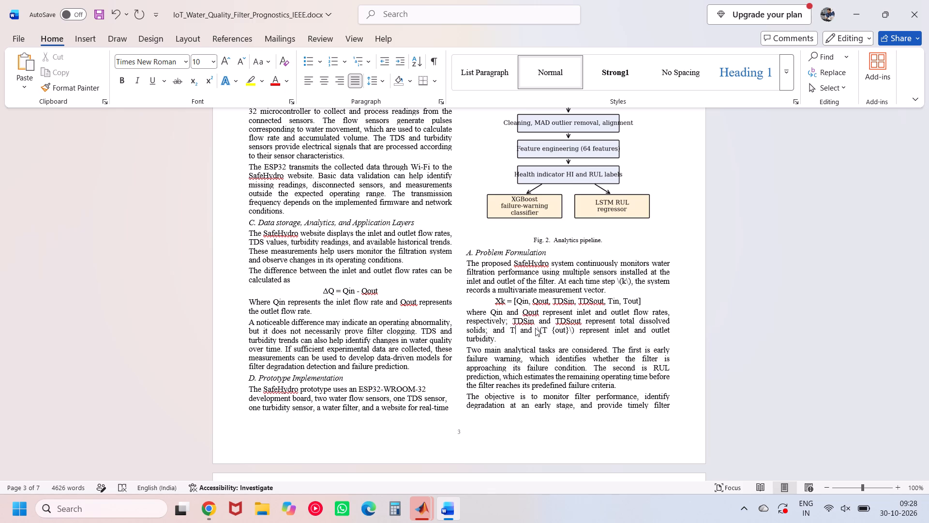
type("in")
Replace the raw LaTeX \(T_{out}\) in the turbidity part of the "where" paragraph with "Tout".
key("Right")
key("Right")
key("Right")
key("Right")
key("Right")
key("Right")
key("Right")
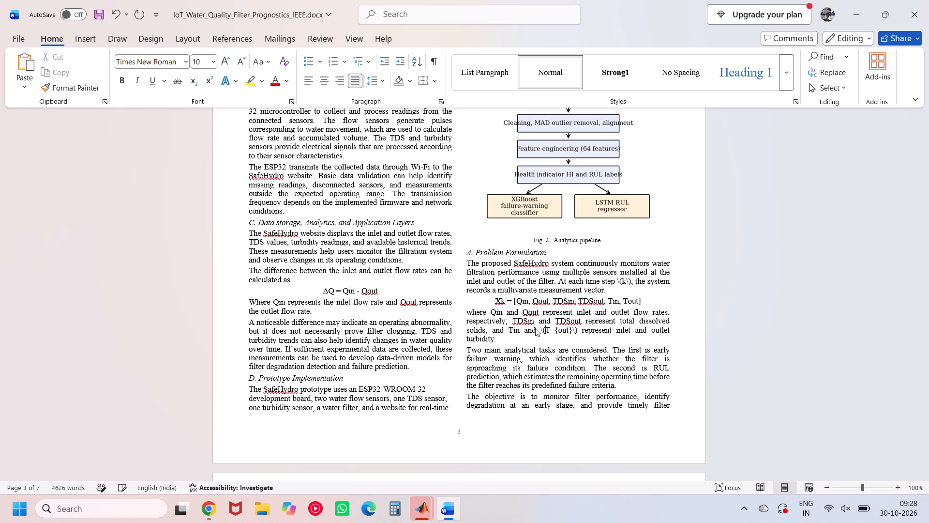
key("Right")
key("Right")
key("Right")
key("Right")
key("Right")
key("Right")
key("Right")
key("Right")
key("Right")
key("BackSpace")
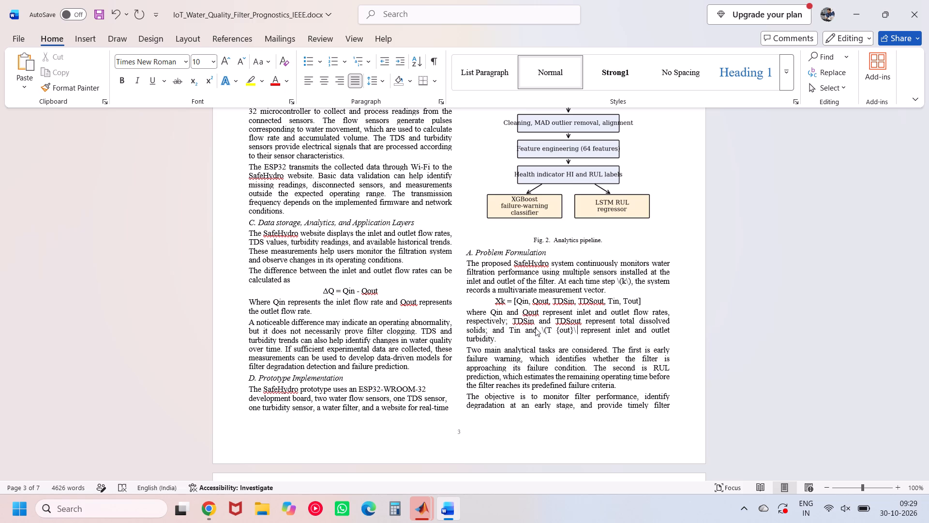
key("BackSpace")
key("BackSpace")
key("BackSpace")
key("BackSpace")
key("BackSpace")
key("BackSpace")
key("BackSpace")
key("BackSpace")
key("BackSpace")
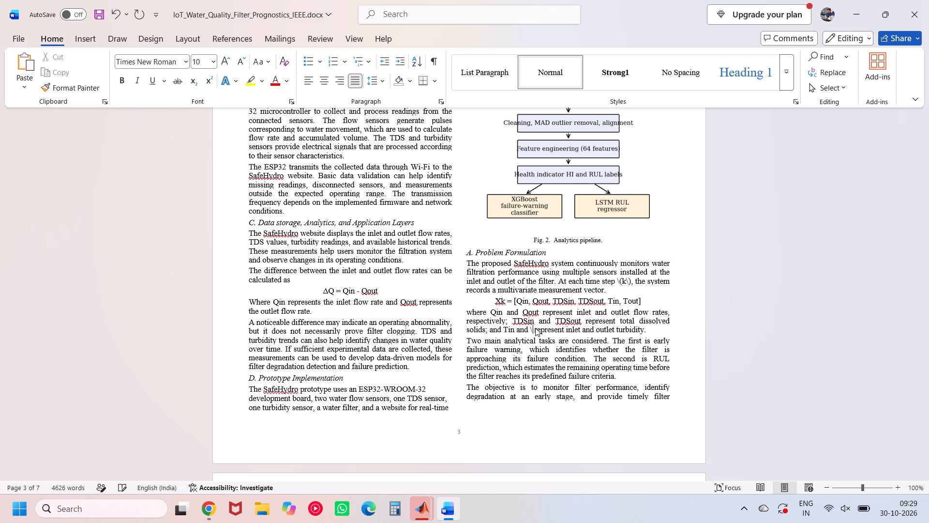
key("BackSpace")
type("Tout")
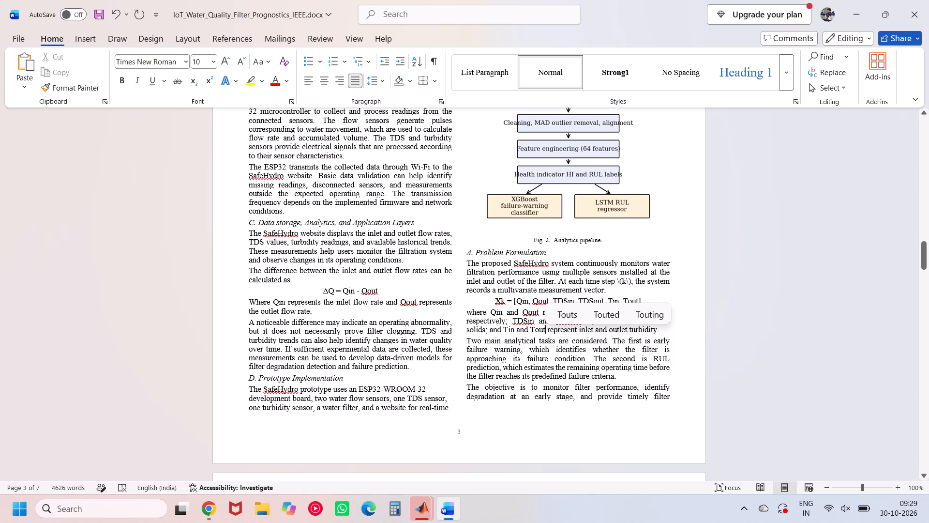
Review the existing text on page 4, from B. Preprocessing through the Experimental Setup section.
scroll(543, 375, "down", 8)
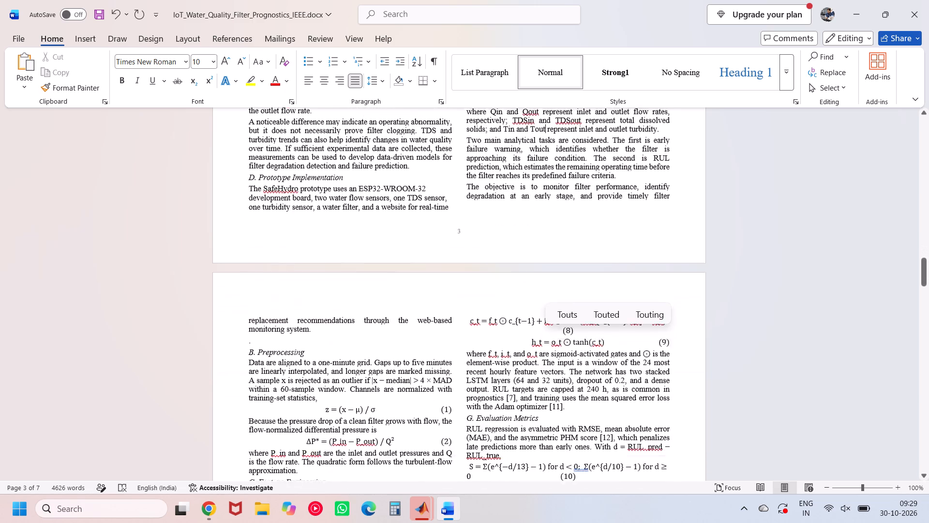
scroll(516, 339, "down", 2)
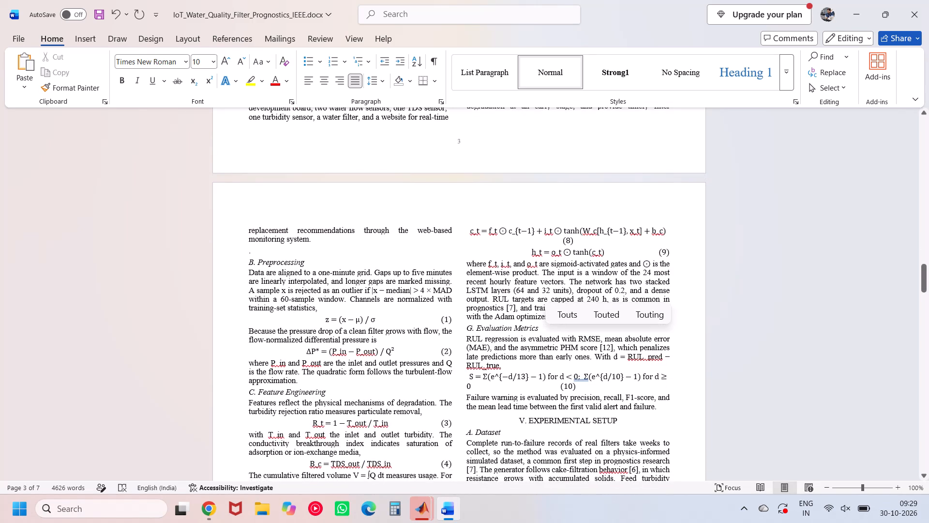
scroll(532, 324, "down", 4)
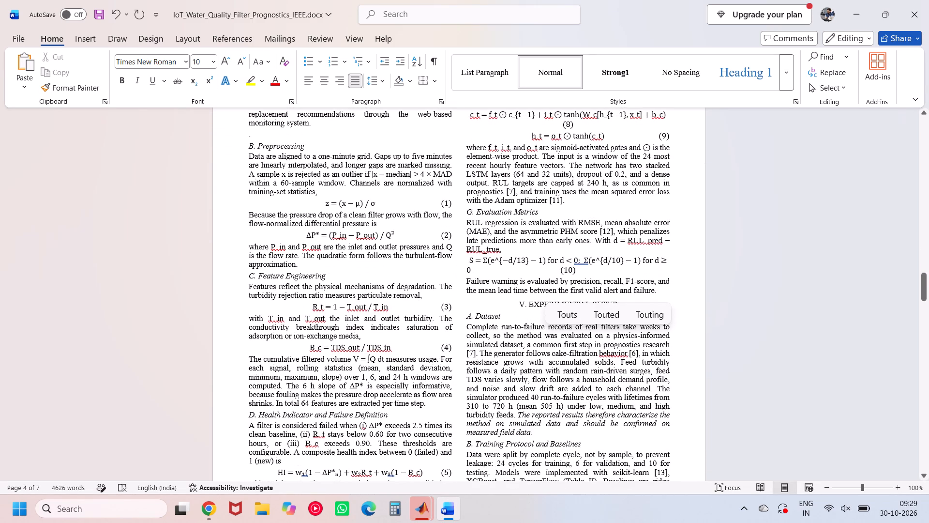
scroll(554, 344, "down", 2)
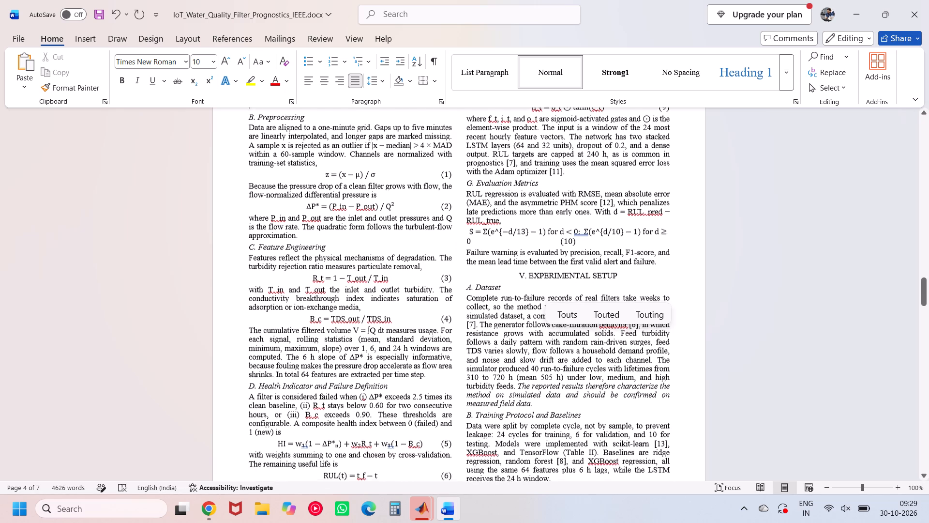
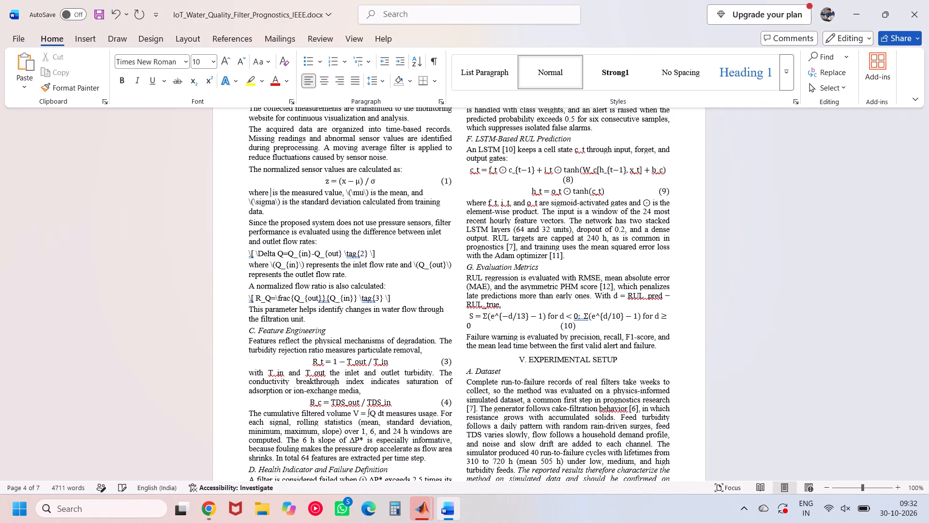
key("x")
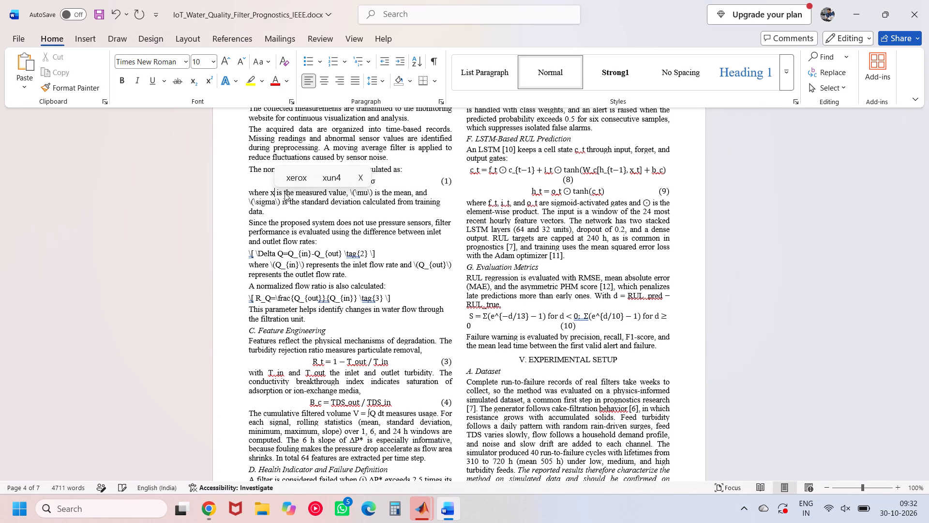
Strip the LaTeX backslashes and parentheses from "\(\mu\)" in the sentence after equation (1), leaving plain "mu".
left_click(373, 191)
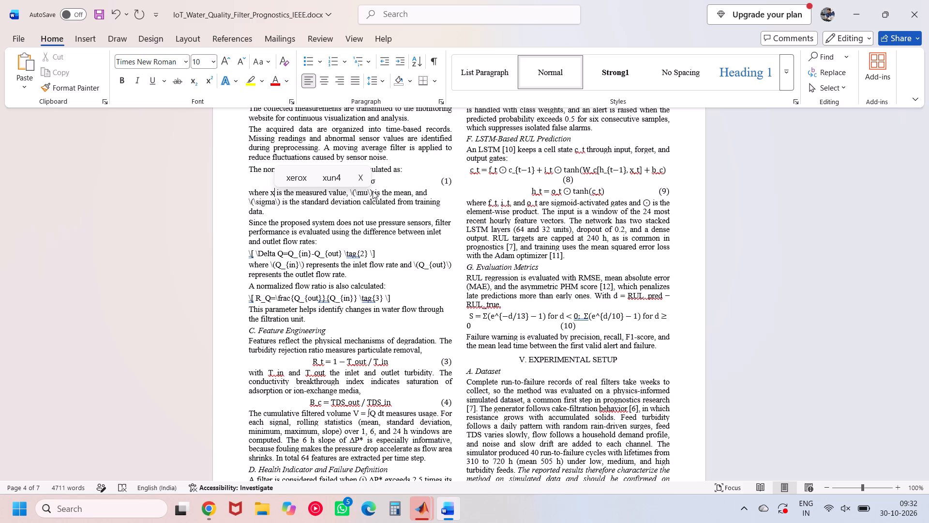
left_click(373, 191)
left_click(373, 191)
key("Right")
key("Right")
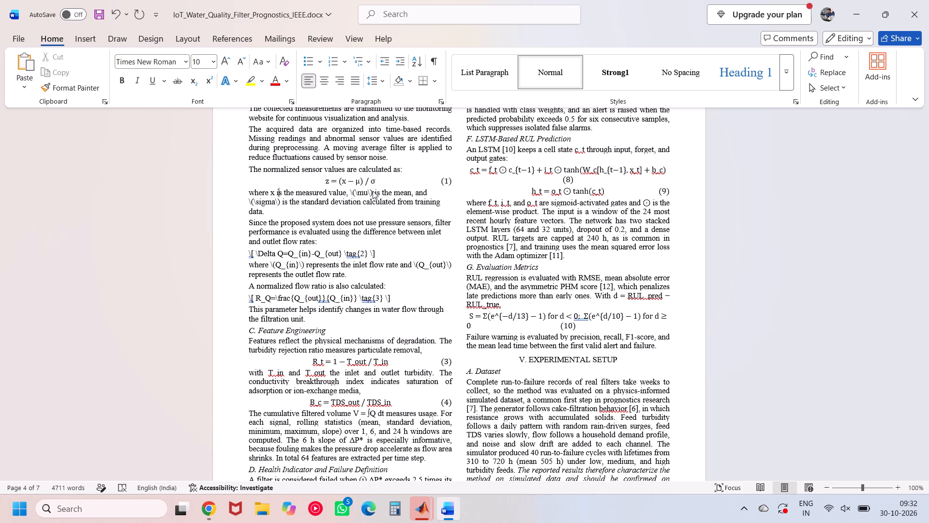
key("Right")
key("Right")
key("Right")
key("Right")
key("Right")
key("Right")
key("Right")
key("Right")
key("Right")
key("Right")
key("Right")
key("Right")
key("Right")
key("Right")
key("Right")
key("Right")
key("Right")
key("Right")
key("Right")
key("Right")
key("Right")
key("Right")
key("Right")
key("Right")
key("BackSpace")
key("BackSpace")
key("BackSpace")
key("Right")
key("Right")
key("Right")
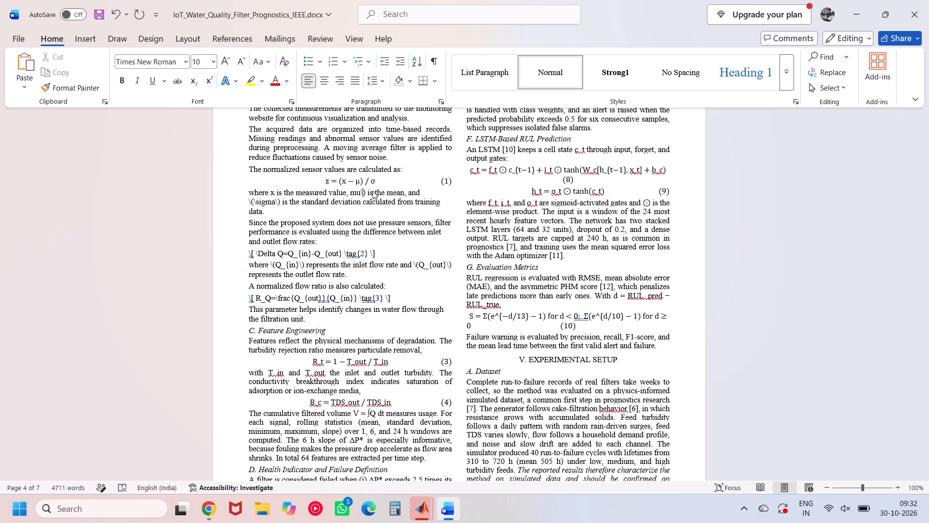
key("Right")
key("BackSpace")
key("BackSpace")
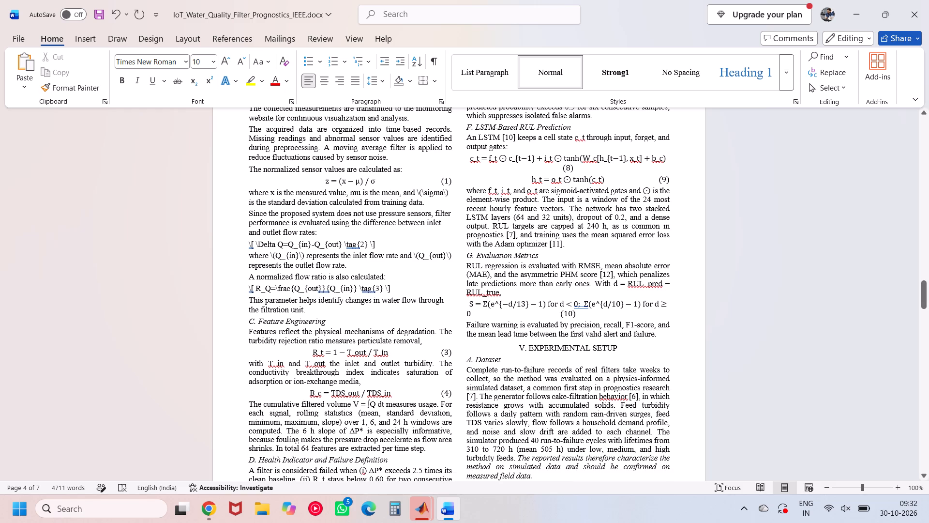
Replace "\(\sigma\)" in the sentence after equation (1) with the σ symbol copied from the equation.
left_click(423, 187)
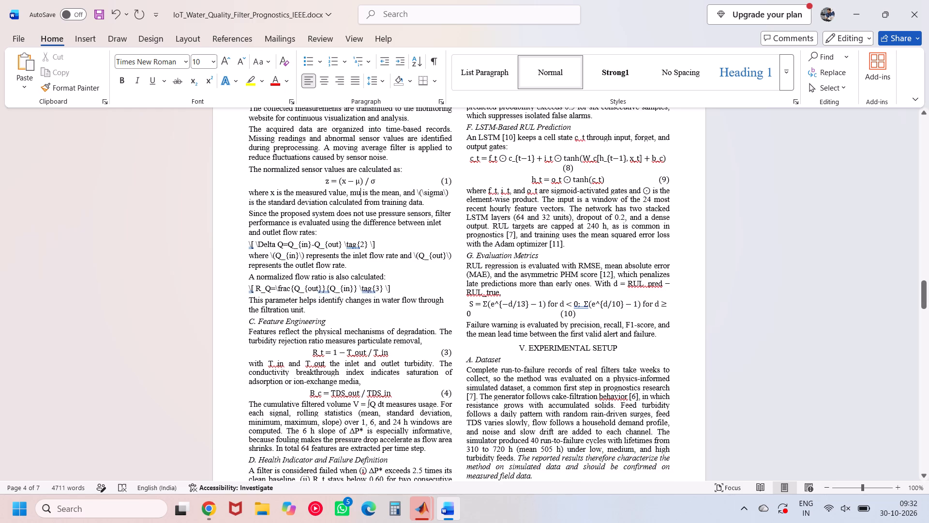
left_click(423, 187)
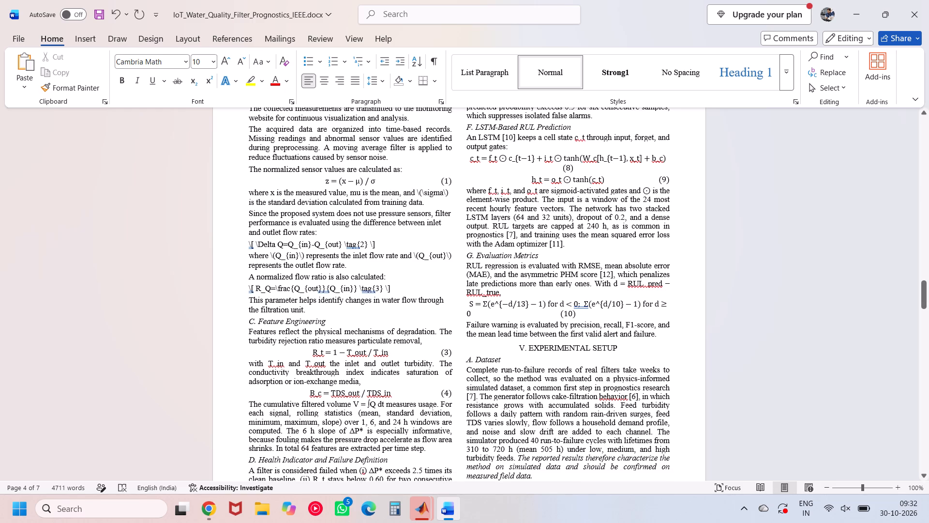
left_click(453, 191)
key("BackSpace")
key("BackSpace")
key("BackSpace")
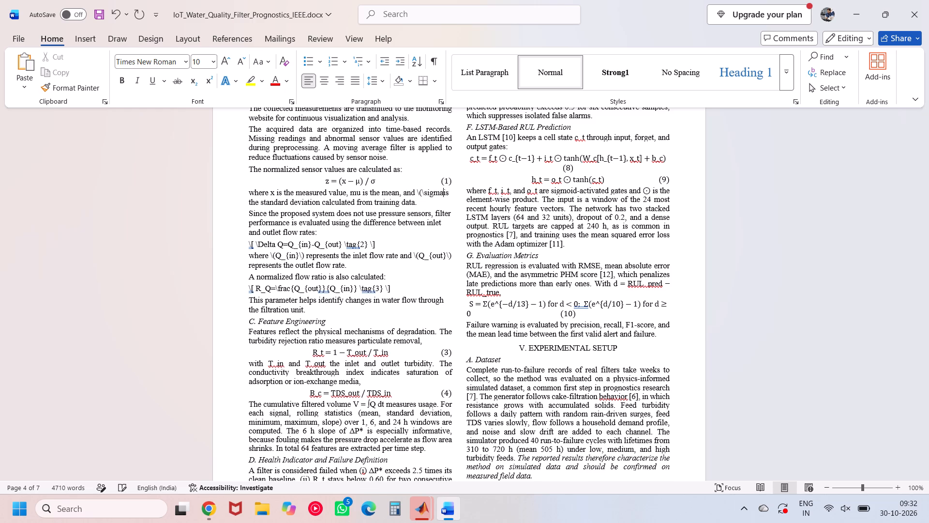
key("BackSpace")
key("BackSpace")
key("BackSpace")
key("BackSpace")
key("BackSpace")
key("BackSpace")
key("BackSpace")
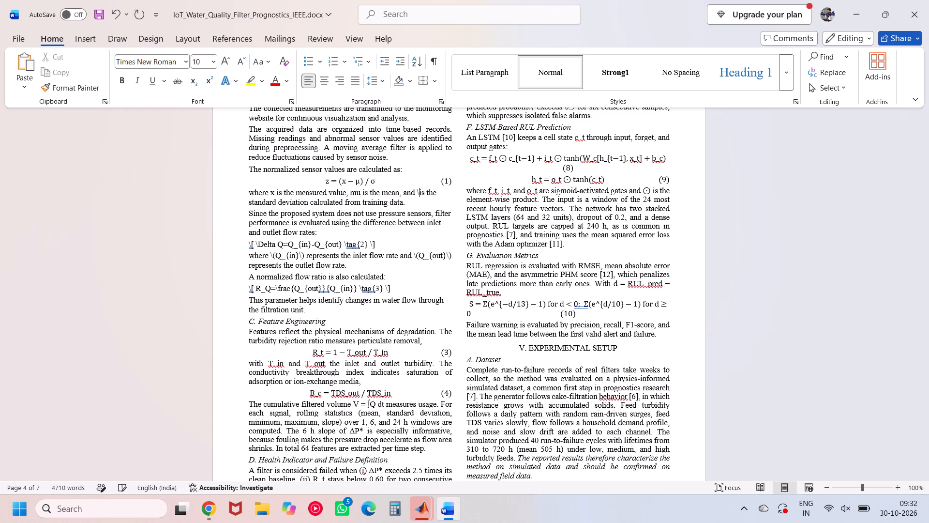
key("BackSpace")
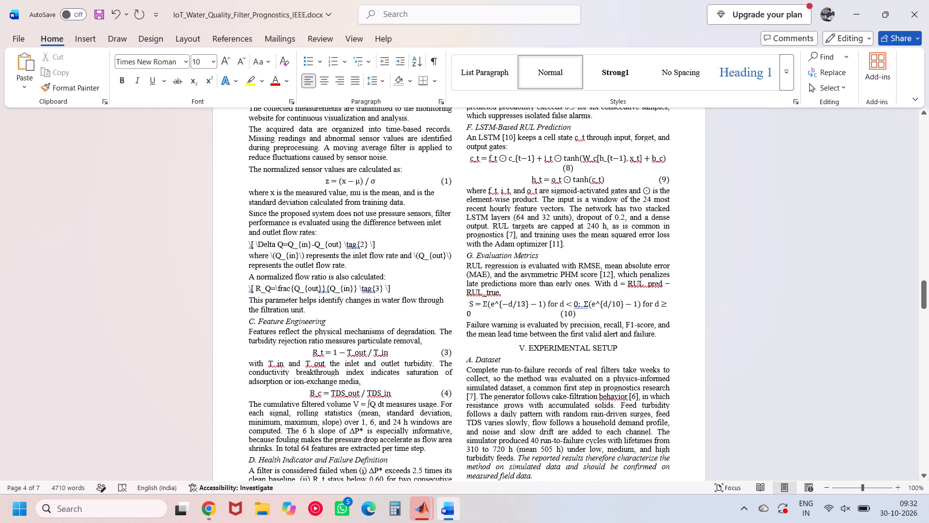
left_click_drag(370, 182, 377, 180)
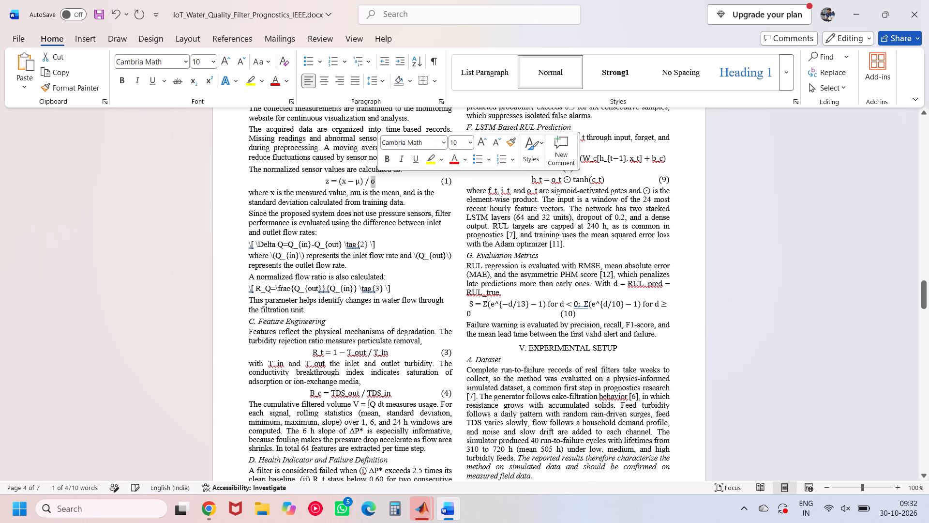
key("ctrl+c")
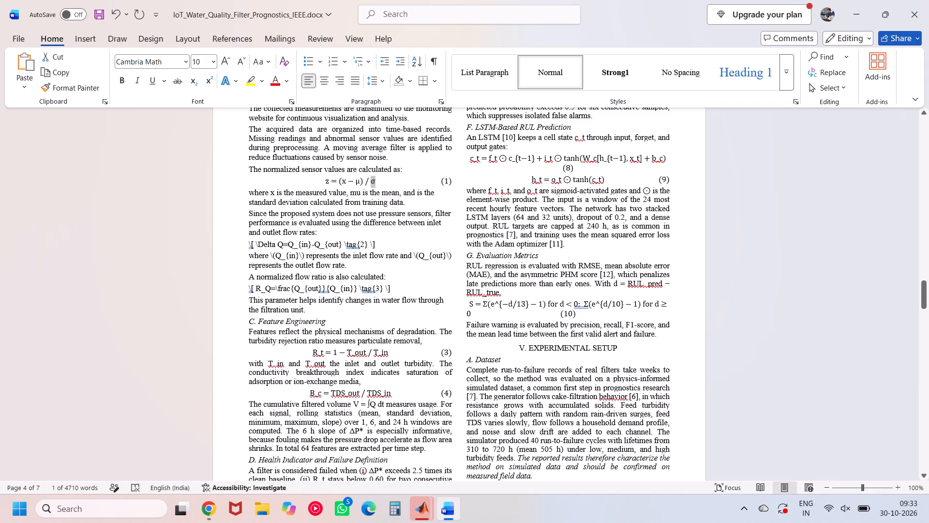
left_click(416, 194)
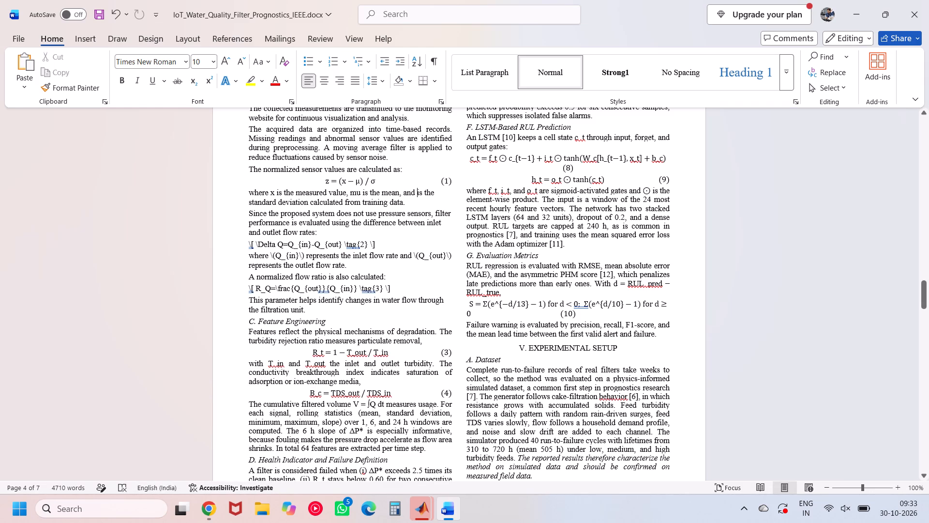
key("ctrl+v")
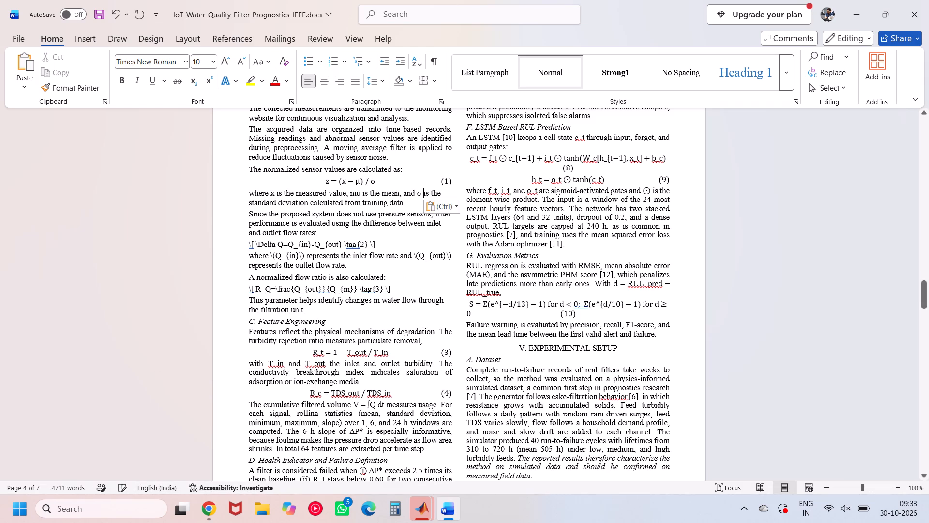
Replace "mu" in the same sentence with the μ symbol copied from equation (1).
left_click(359, 179)
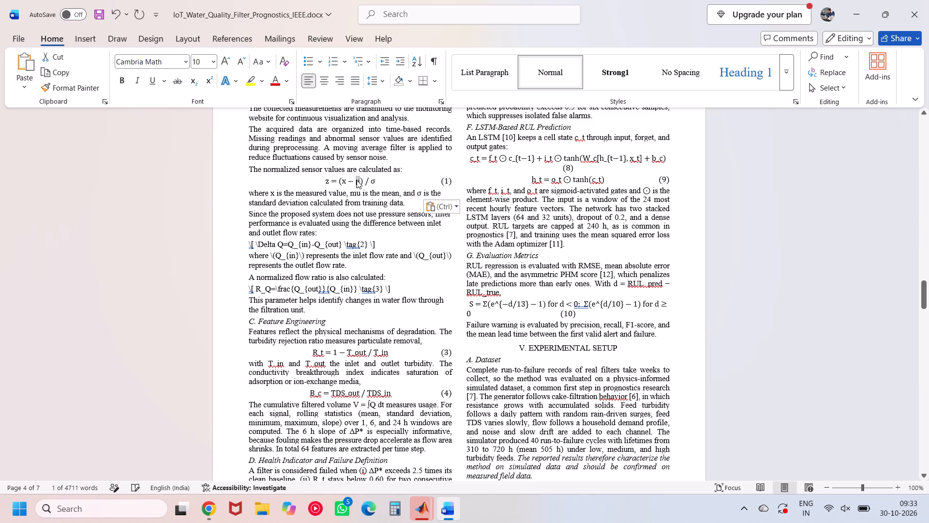
key("ctrl+c")
left_click(360, 197)
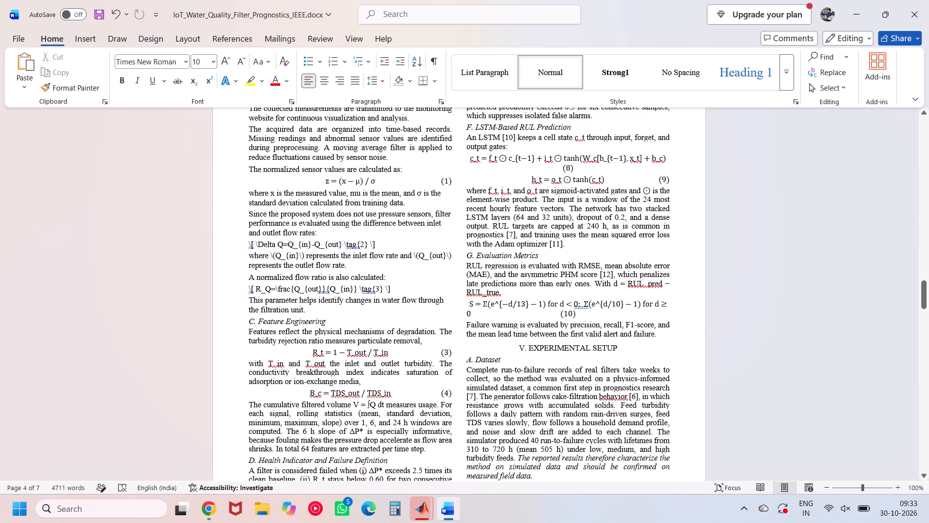
double_click(355, 193)
key("ctrl+v")
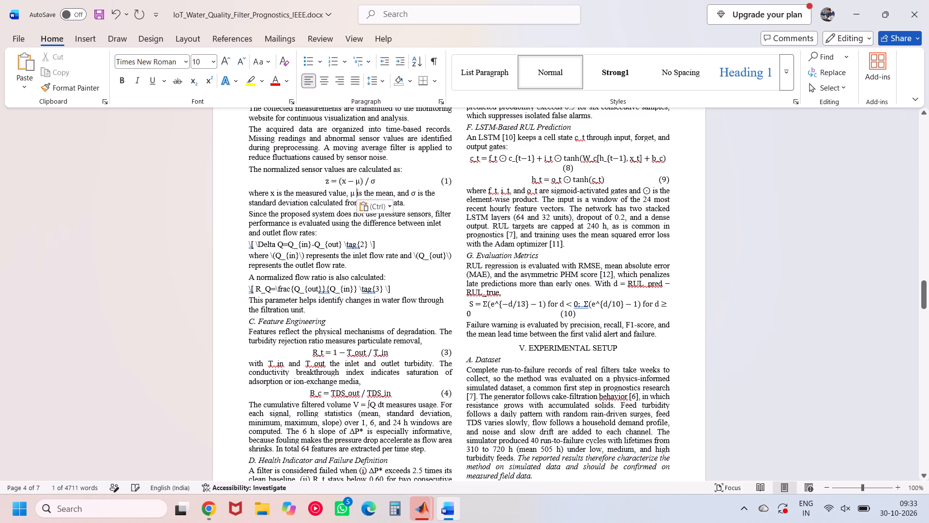
left_click(427, 179)
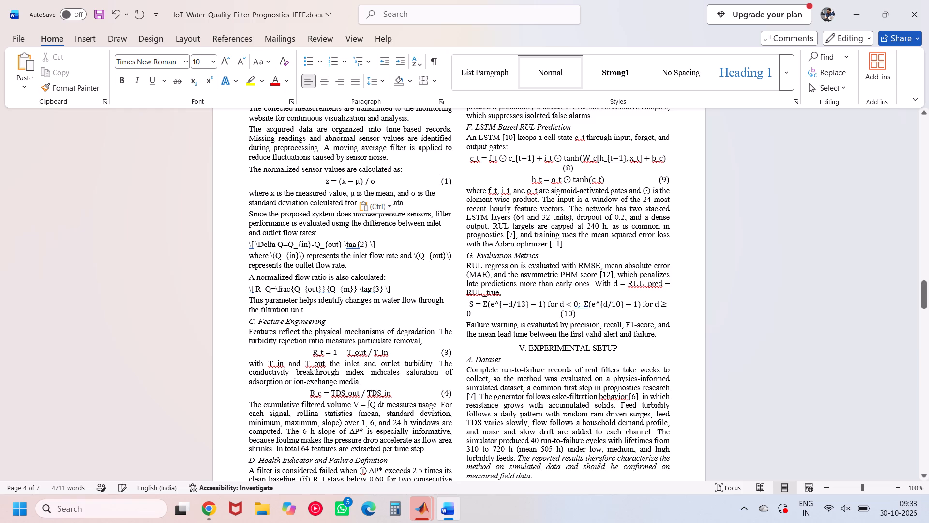
left_click(466, 224)
left_click(429, 223)
Replace the LaTeX \Delta Q equation under B. Preprocessing with "ΔQ = Qin - Qout" copied from the Data Storage, Analytics, and Application Layers subsection.
scroll(326, 245, "down", 2)
scroll(341, 226, "up", 1)
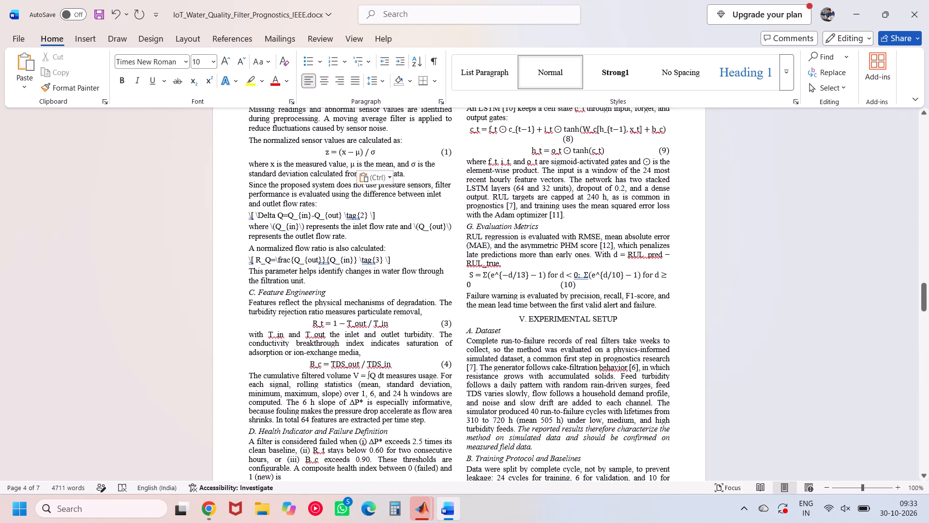
scroll(315, 199, "up", 11)
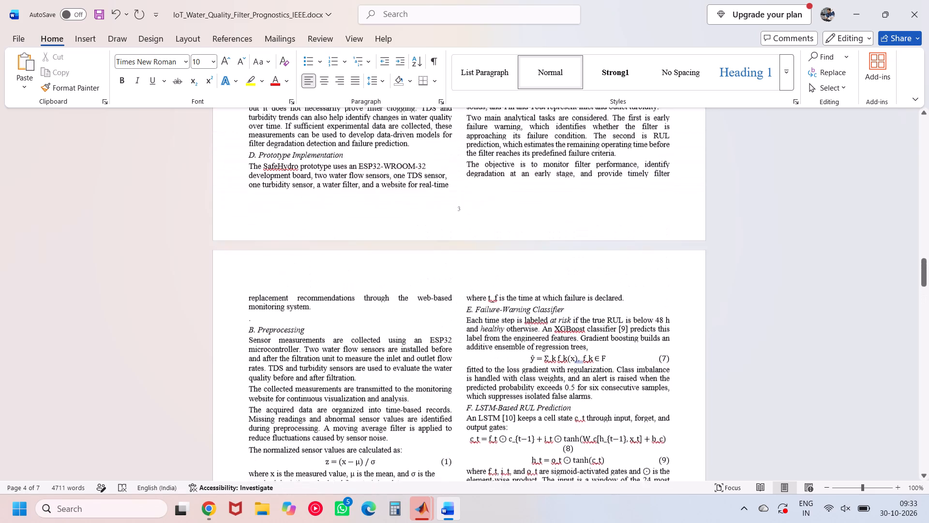
scroll(315, 199, "up", 5)
left_click_drag(382, 221, 367, 223)
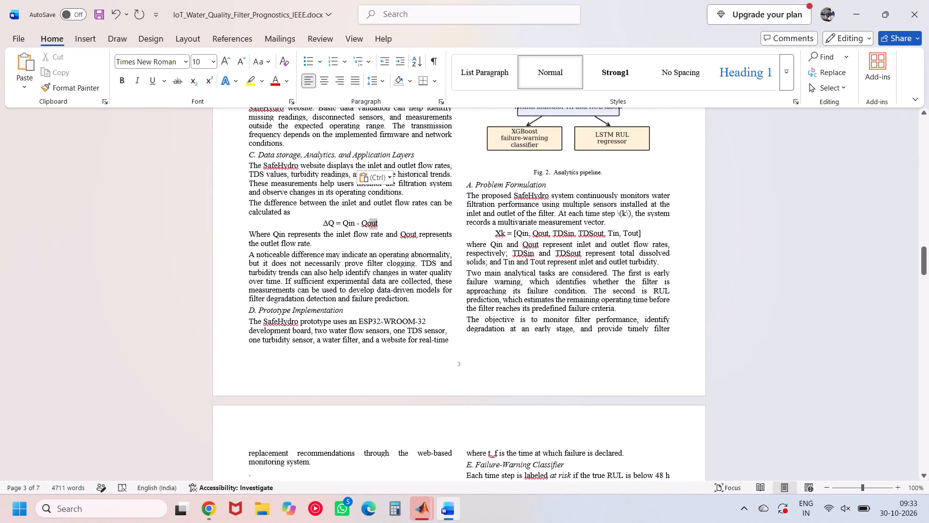
left_click_drag(367, 223, 330, 226)
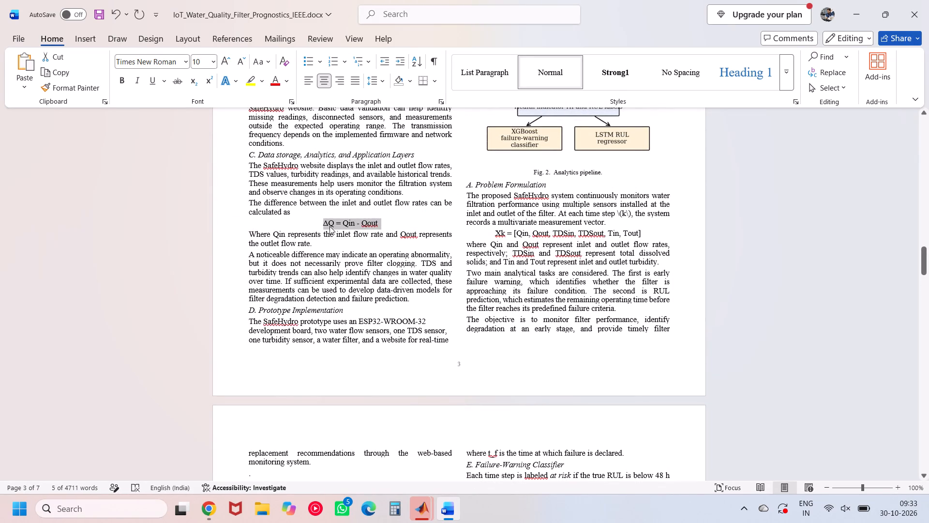
key("ctrl+c")
scroll(395, 295, "down", 7)
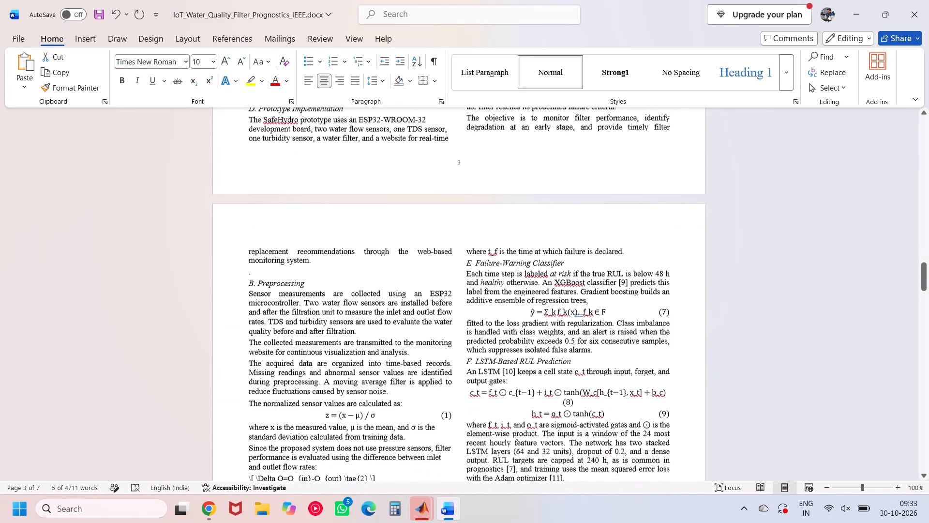
scroll(398, 291, "down", 5)
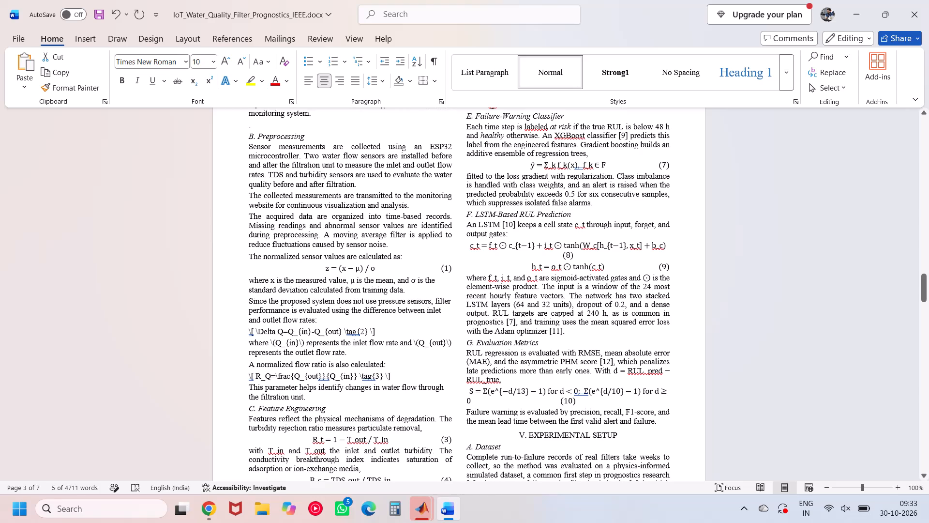
left_click_drag(385, 332, 256, 335)
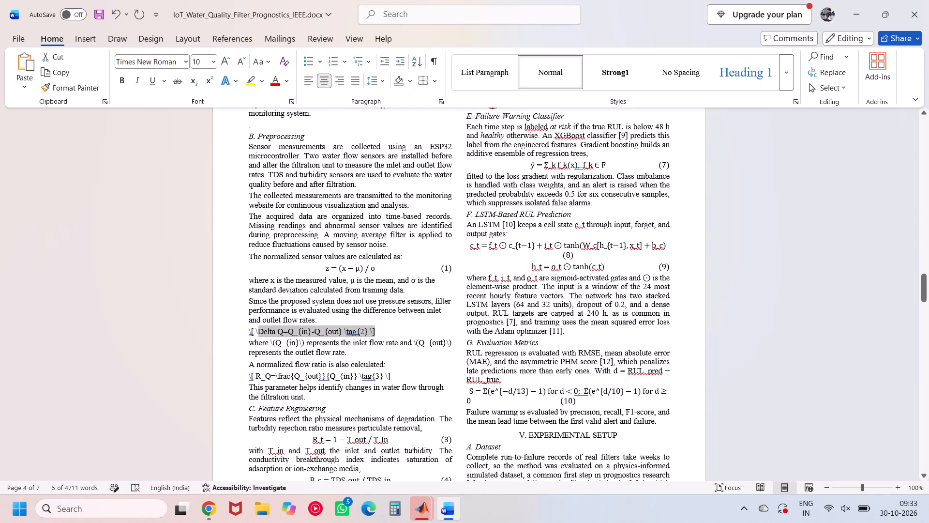
left_click_drag(256, 335, 250, 336)
key("ctrl+v")
left_click(445, 373)
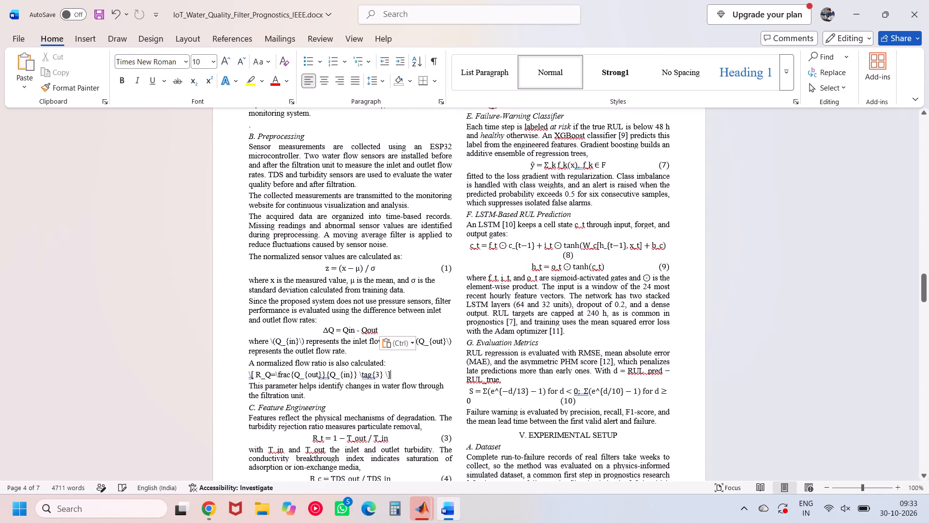
Replace the LaTeX "\(Q_{out}\)" in the sentence below the ΔQ equation with plain "Qout".
double_click(453, 340)
left_click_drag(454, 340, 424, 339)
left_click(422, 330)
scroll(391, 379, "down", 3)
scroll(391, 378, "up", 2)
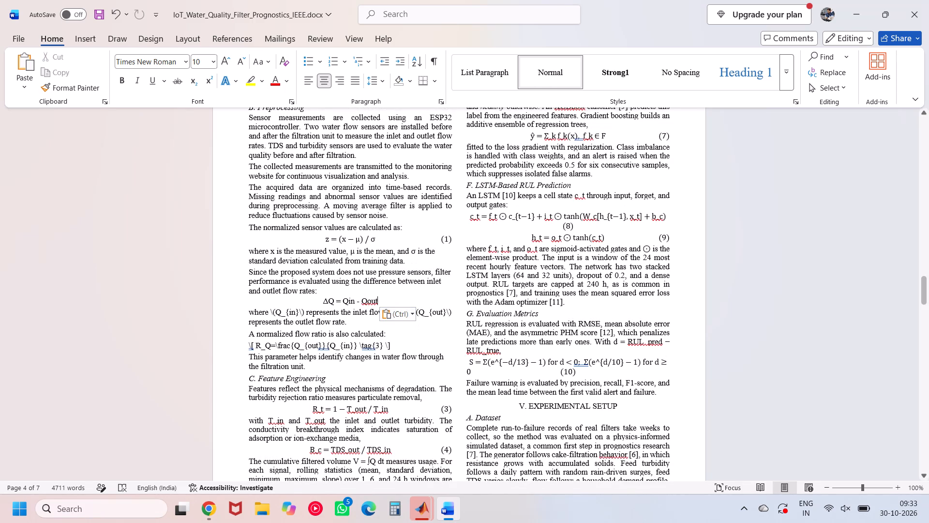
left_click(451, 312)
key("BackSpace")
key("BackSpace")
key("BackSpace")
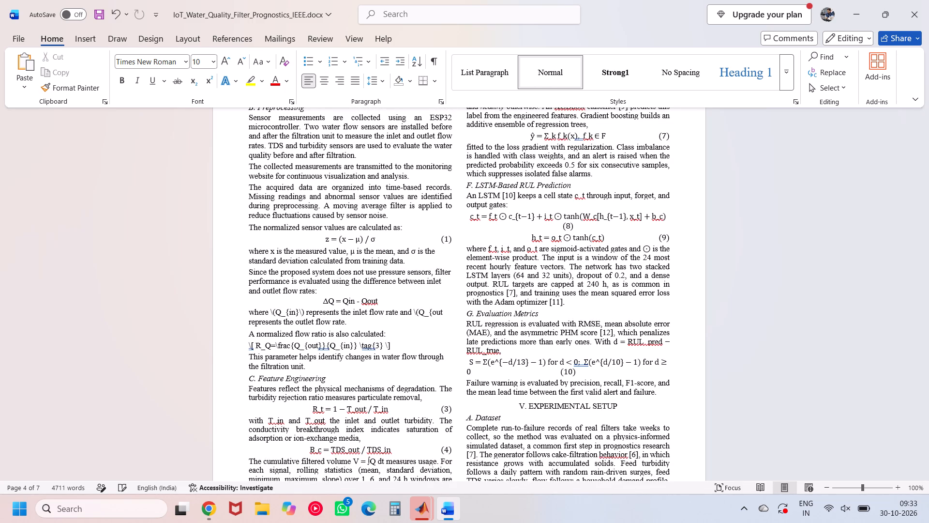
key("BackSpace")
key("BackSpace")
key("BackSpace")
key("BackSpace")
key("BackSpace")
key("BackSpace")
key("BackSpace")
key("BackSpace")
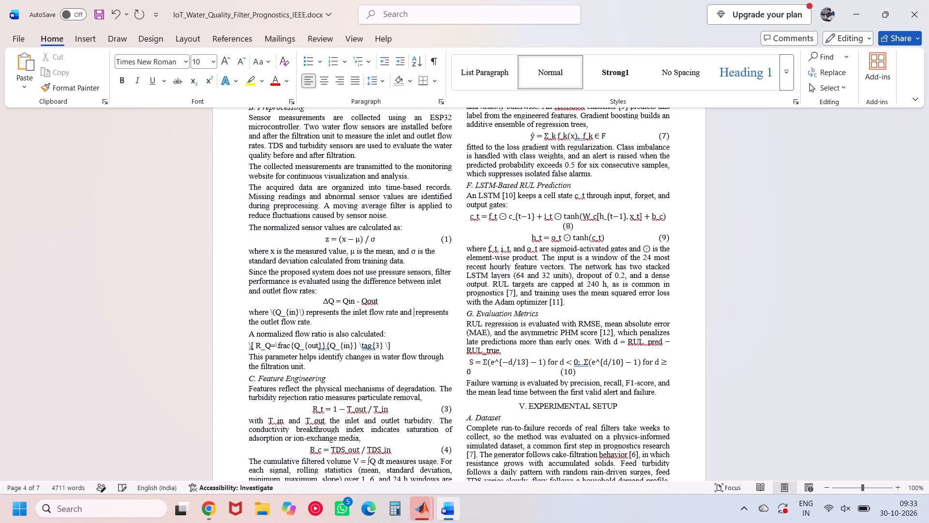
type("Qout")
Replace the LaTeX "\(Q_{in}\)" in the sentence below the ΔQ equation with plain "Qin".
key("Left")
key("Left")
key("Left")
key("Left")
key("Left")
key("Left")
key("Left")
key("Left")
key("Left")
key("Left")
key("Left")
key("Left")
key("Left")
key("Left")
key("Left")
key("Left")
key("Left")
key("Left")
key("Left")
key("Left")
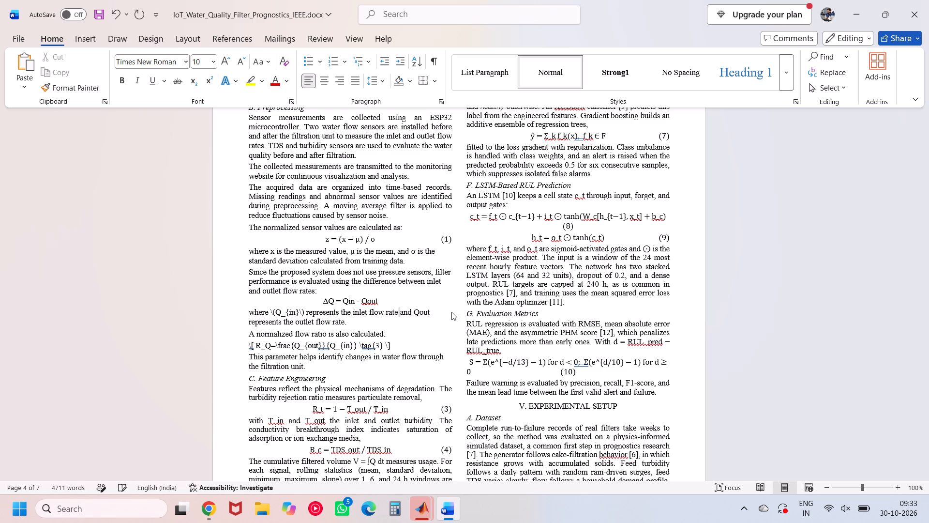
key("Right")
key("BackSpace")
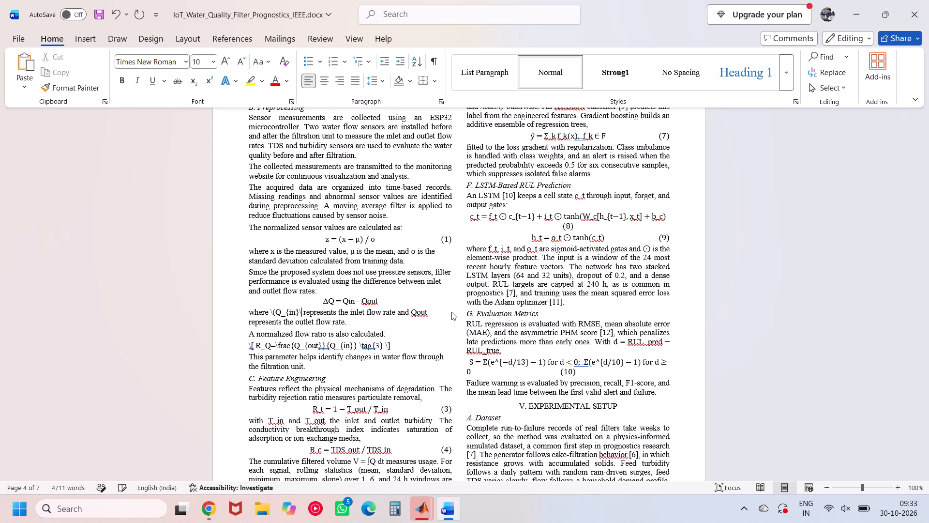
key("BackSpace")
key("BackSpace")
key("BackSpace")
key("BackSpace")
key("BackSpace")
key("BackSpace")
key("BackSpace")
key("BackSpace")
key("BackSpace")
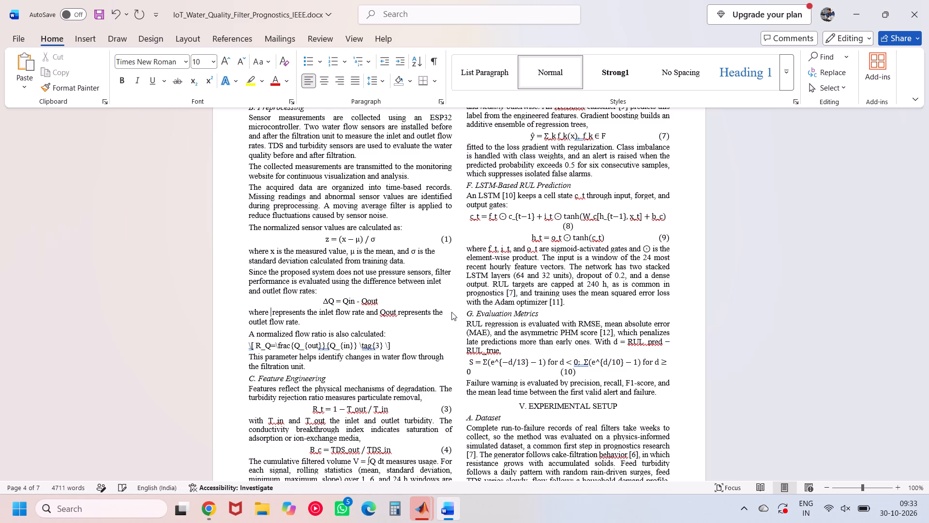
type("Qin")
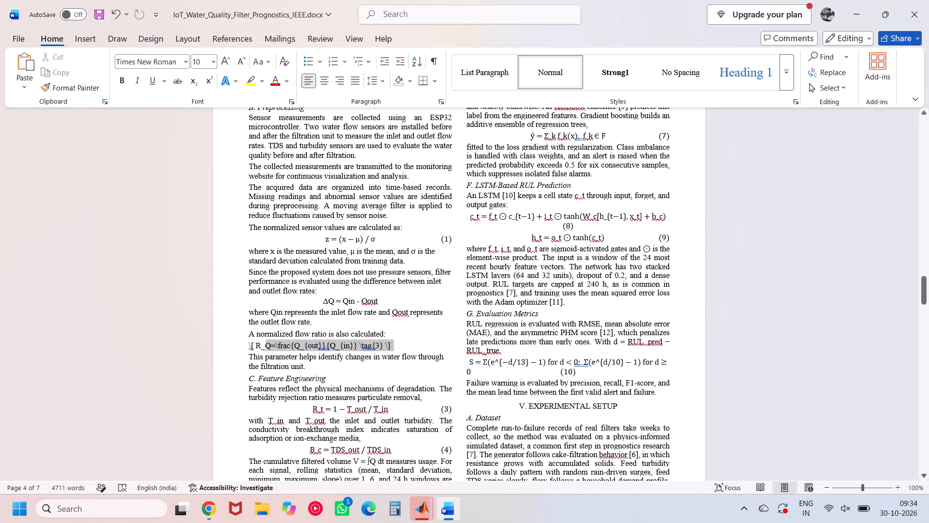
left_click_drag(267, 340, 253, 347)
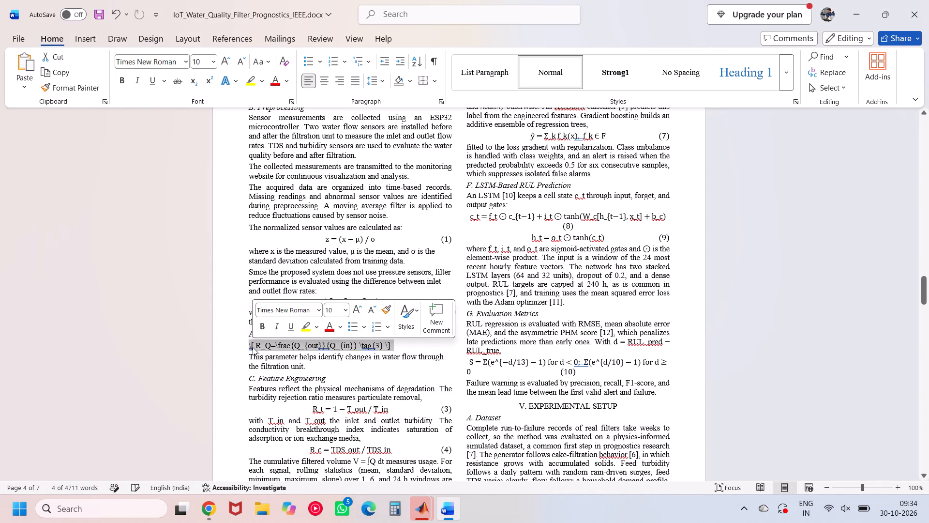
key("shift+r")
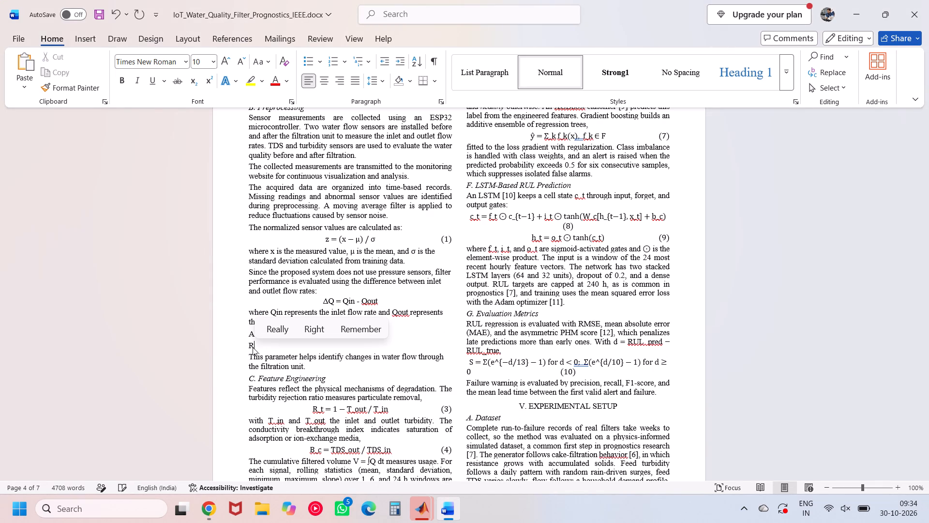
key("q")
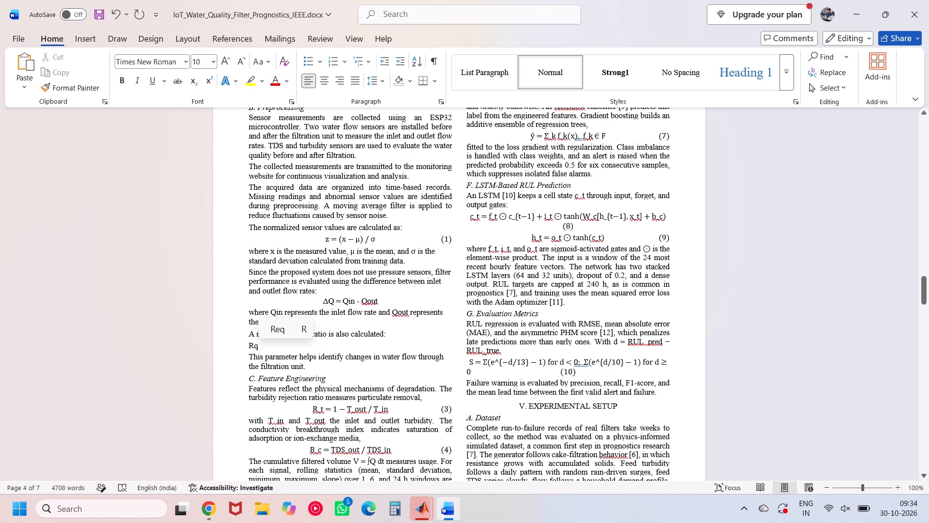
key("BackSpace")
key("shift+underscore")
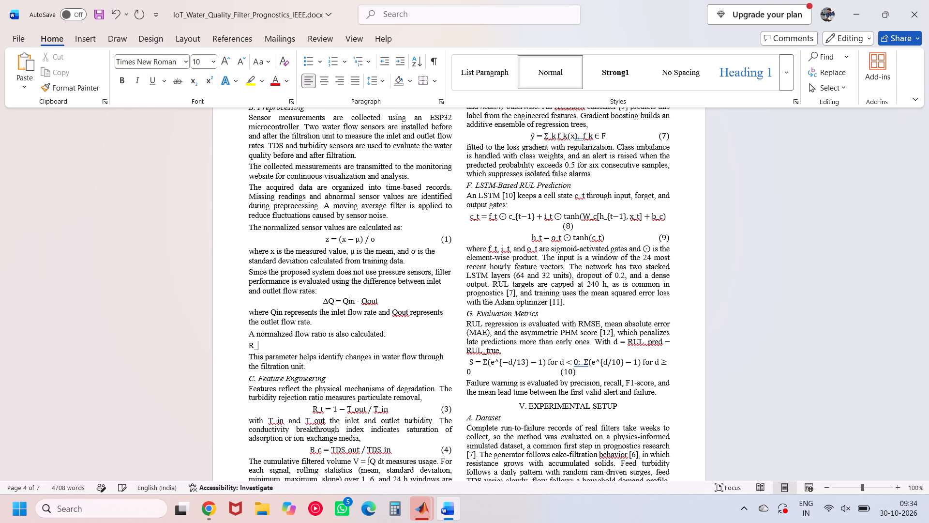
key("q")
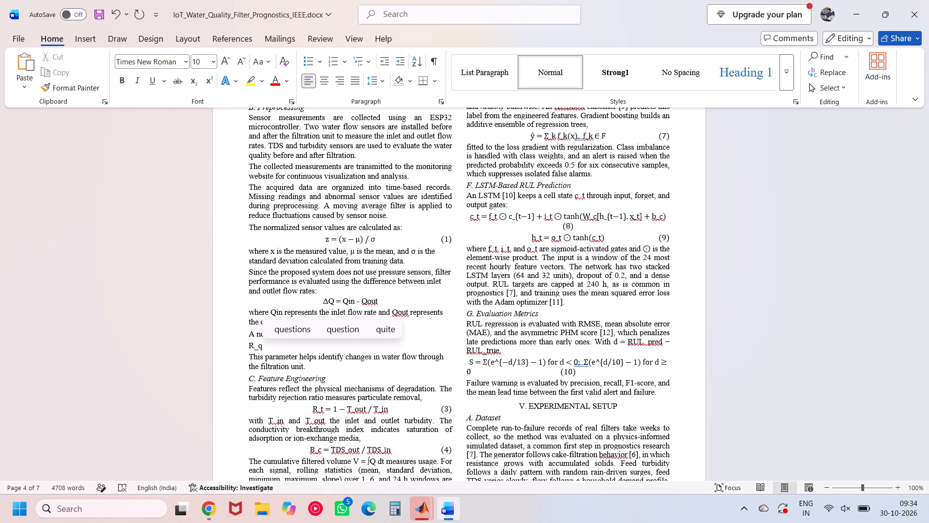
key("BackSpace")
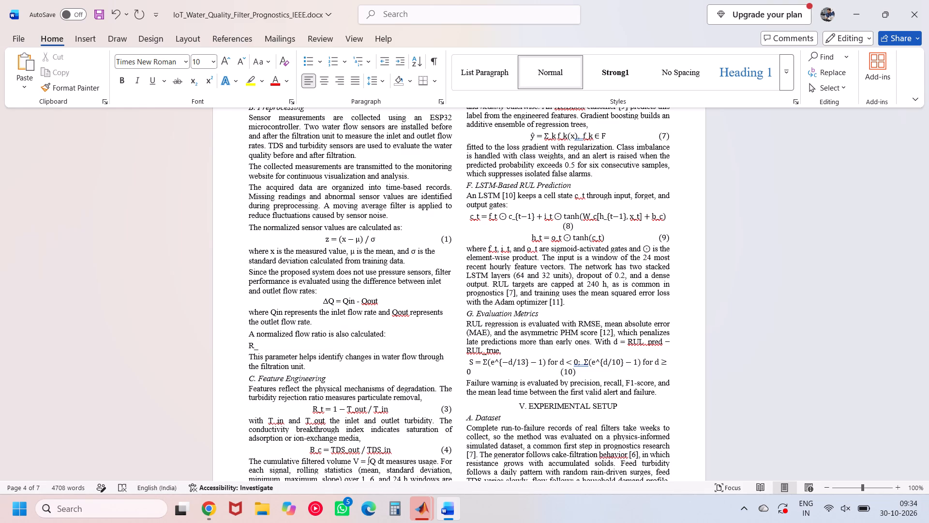
key("shift+q")
key("space")
type("=")
key("space")
type("Qin")
key("BackSpace")
key("BackSpace")
type("_out")
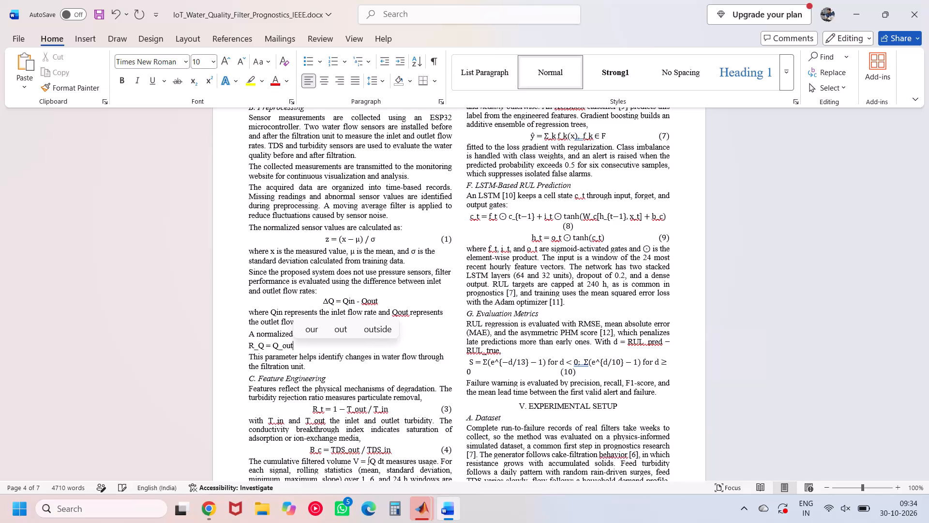
type("/")
key("space")
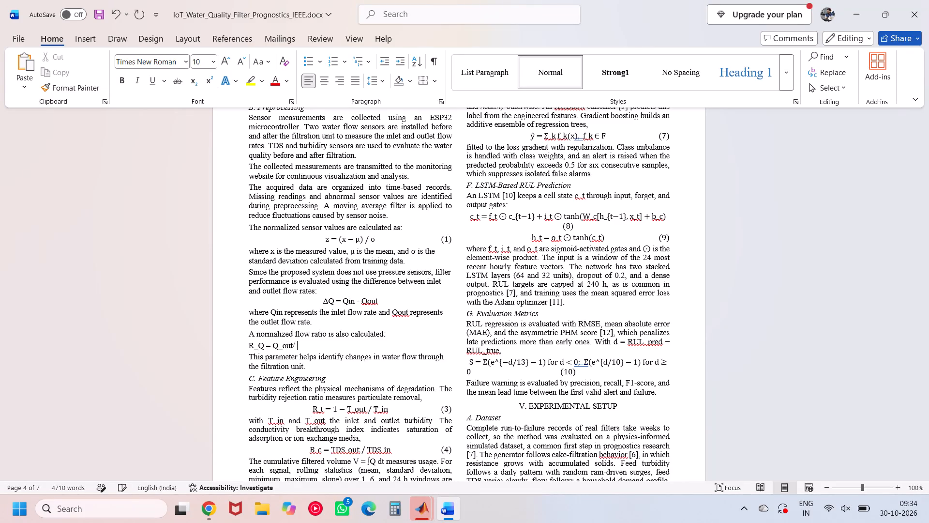
type("Q")
key("space")
key("BackSpace")
key("shift+underscore")
type("in")
key("space")
key("BackSpace")
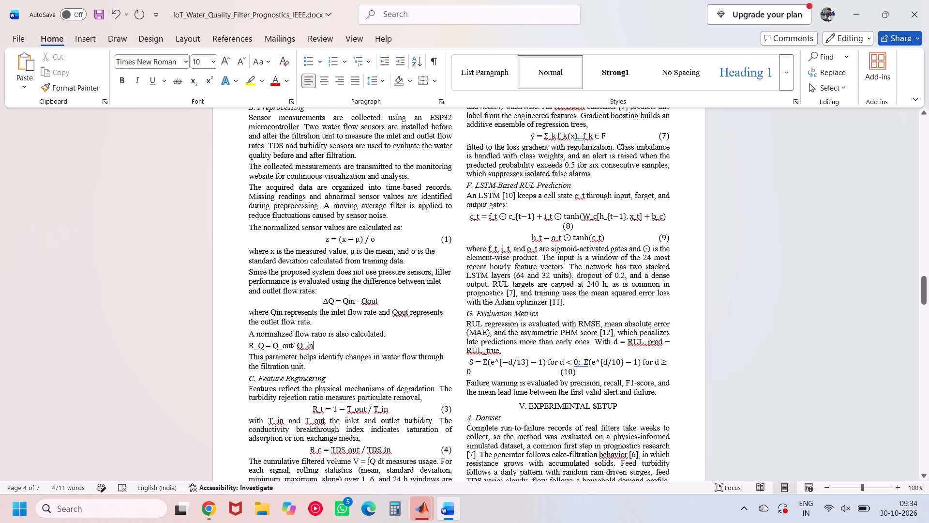
Centre the R_Q flow ratio equation in its column.
left_click_drag(245, 345, 315, 343)
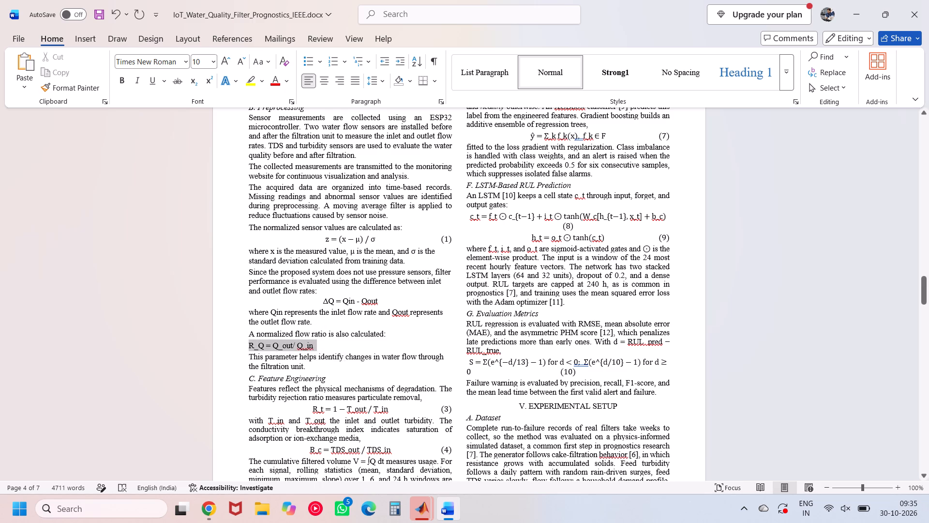
left_click_drag(315, 343, 313, 343)
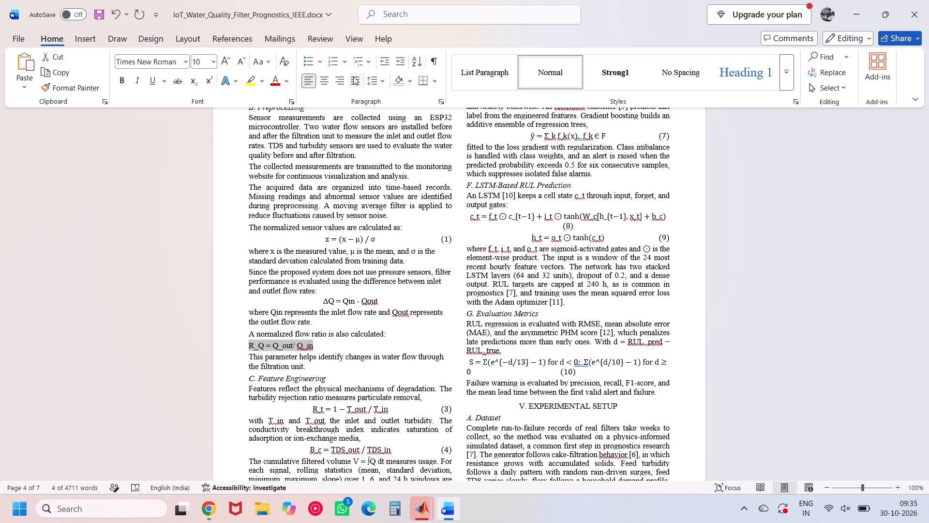
left_click(325, 84)
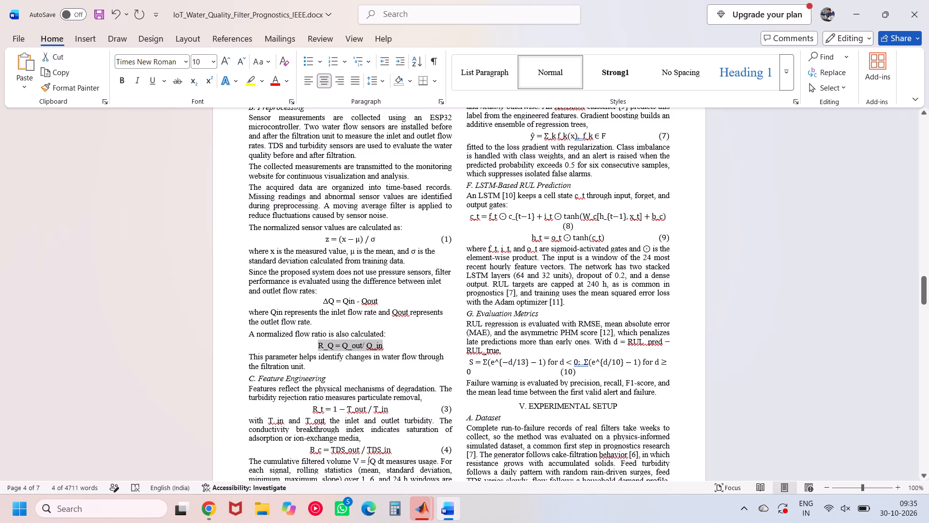
left_click(396, 348)
scroll(396, 348, "down", 1)
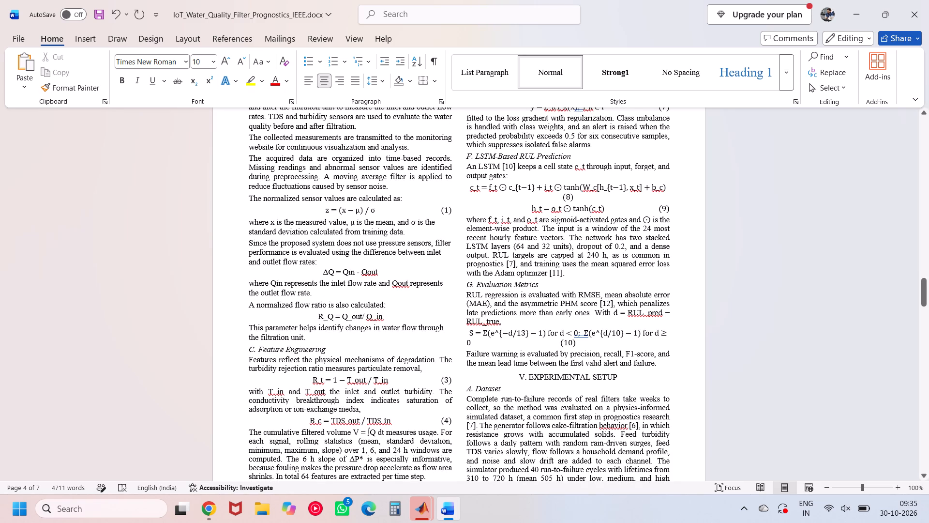
scroll(391, 360, "down", 1)
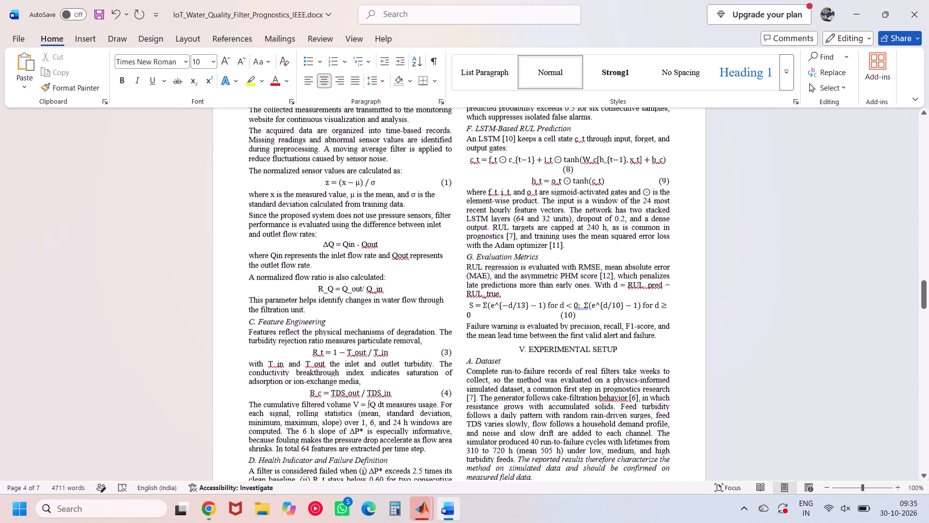
scroll(391, 360, "down", 7)
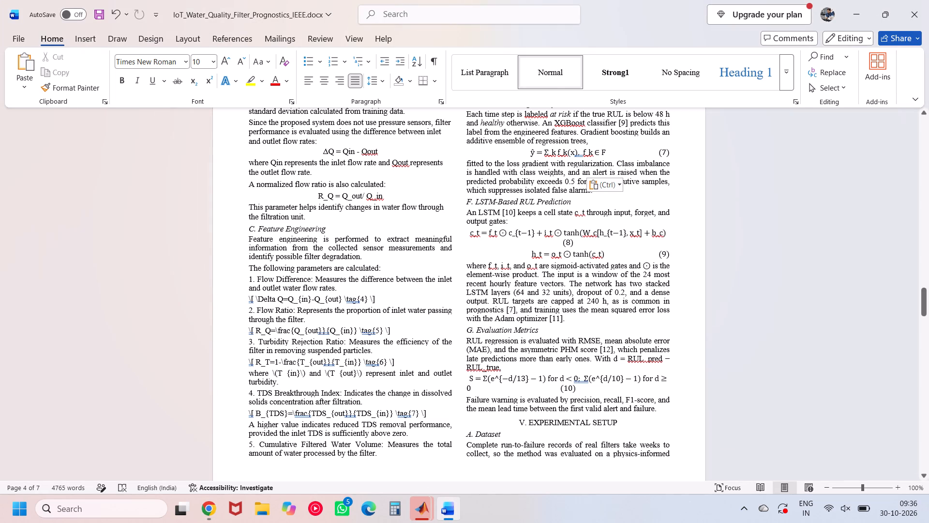
Replace the LaTeX equation under "1. Flow Difference" with a copy of the centred "ΔQ = Qin - Qout" from Preprocessing.
scroll(268, 295, "up", 2)
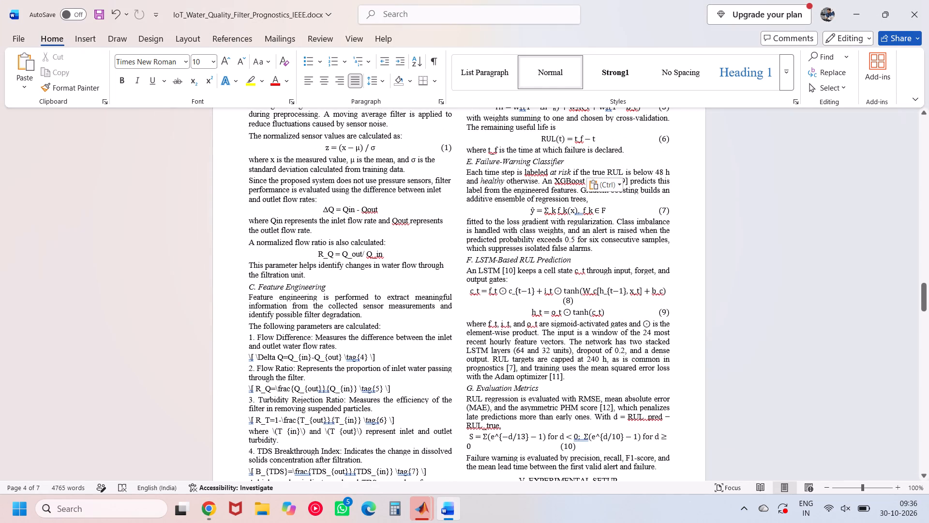
left_click_drag(319, 208, 381, 211)
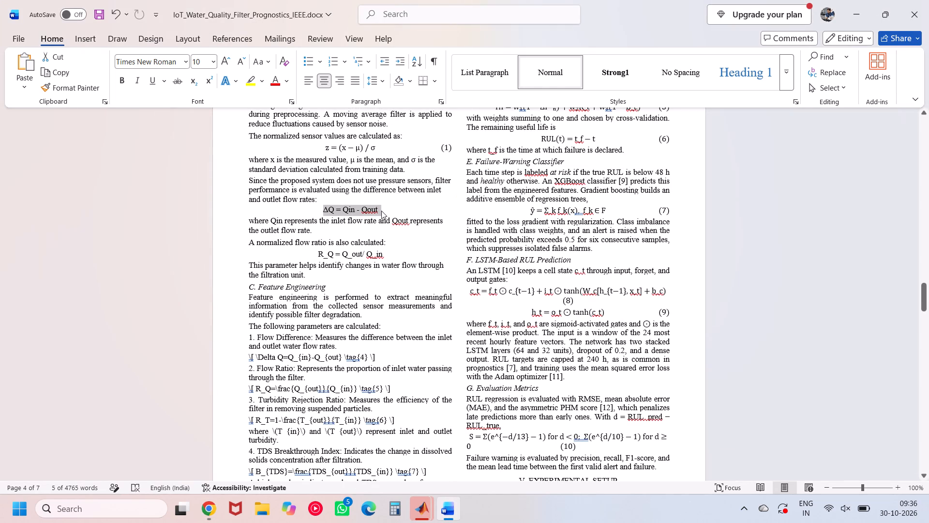
key("ctrl+c")
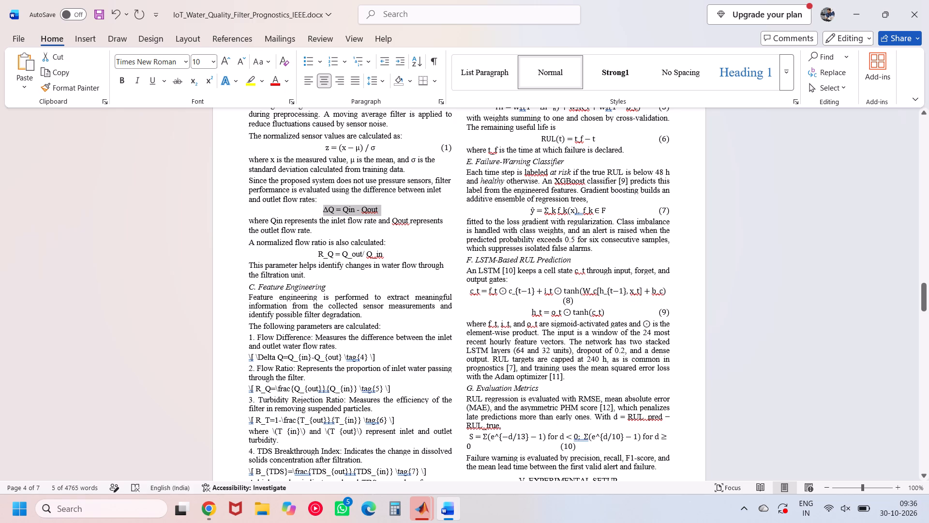
double_click(384, 355)
left_click_drag(382, 355, 354, 364)
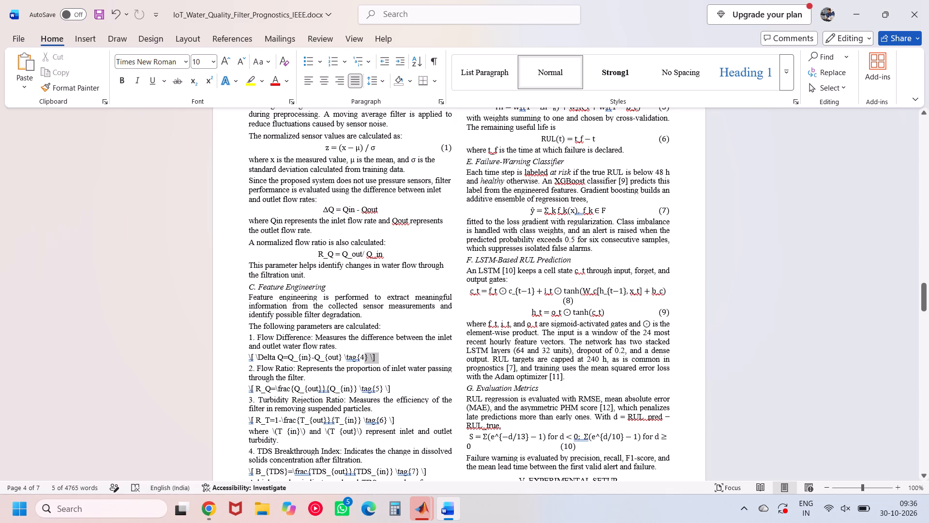
left_click_drag(354, 364, 245, 358)
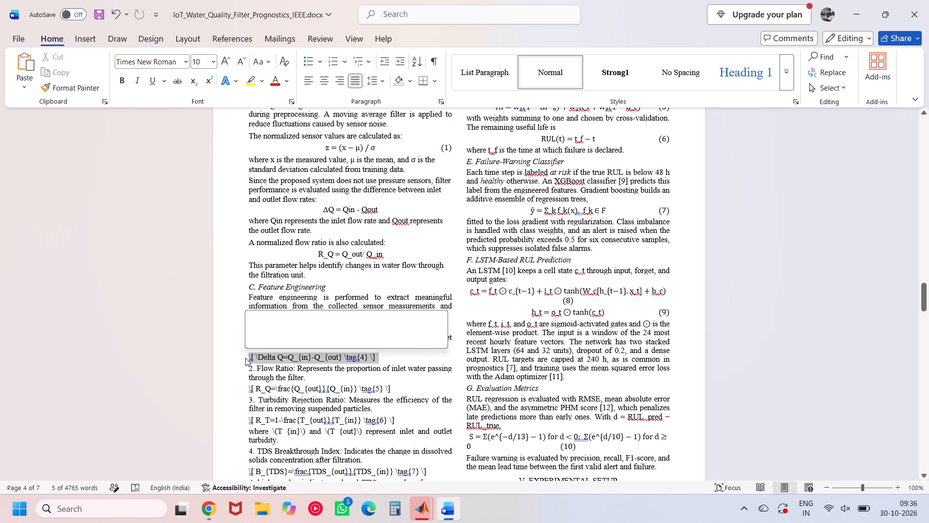
key("ctrl+v")
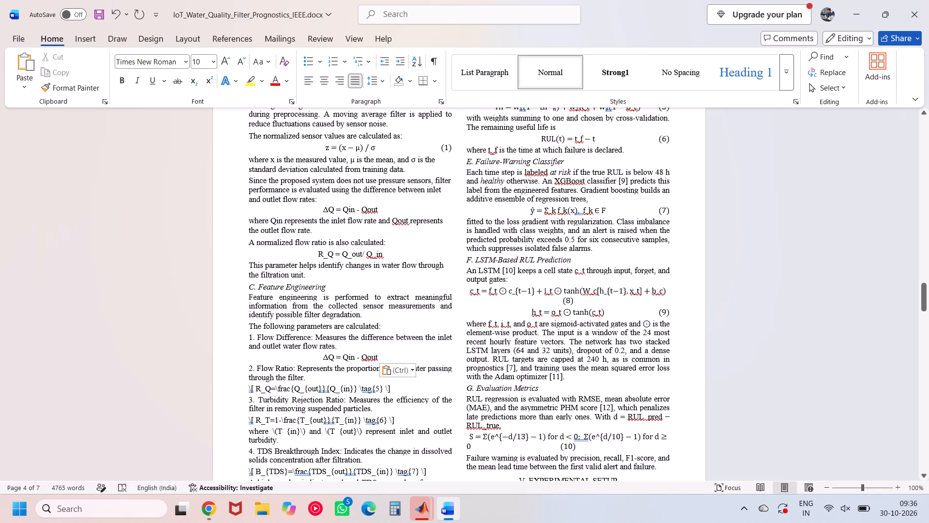
Replace the LaTeX equation under "2. Flow Ratio" with a copy of the centred "R_Q = Q_out/ Q_in" from Preprocessing.
left_click_drag(316, 251, 387, 253)
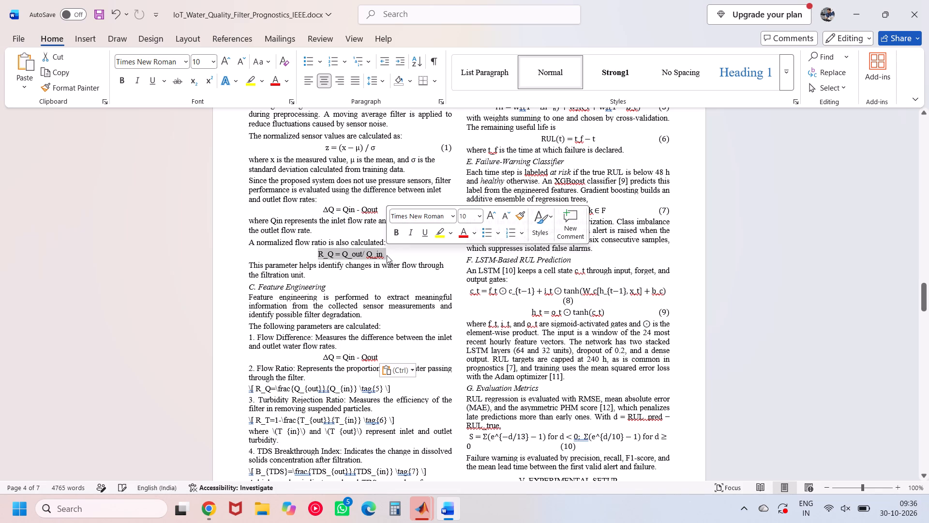
key("ctrl+c")
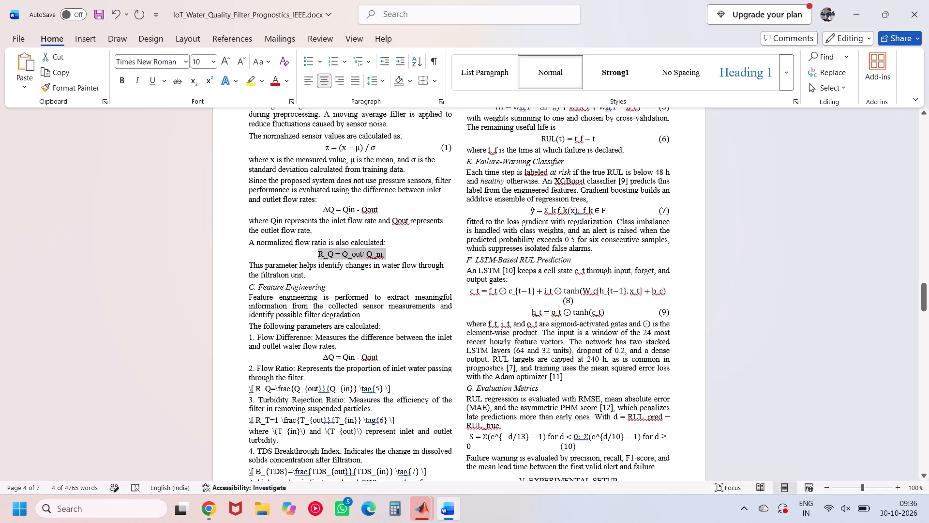
left_click_drag(246, 387, 390, 394)
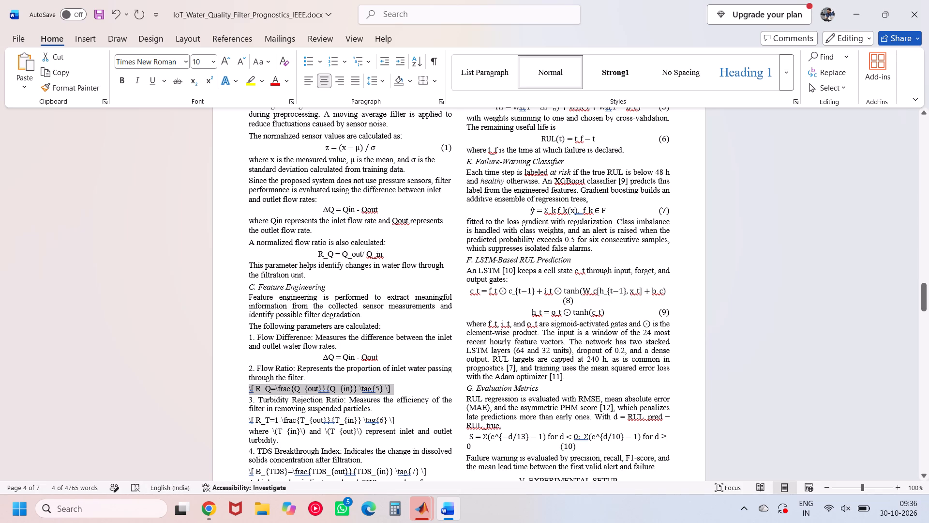
left_click_drag(390, 394, 390, 395)
key("ctrl+v")
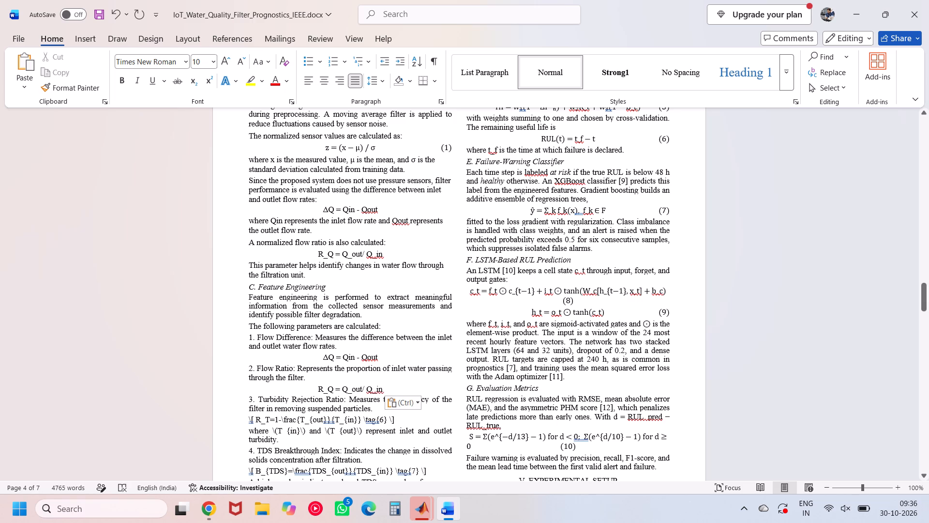
Strip the LaTeX opening delimiter, fraction and tag from the equation under "3. Turbidity Rejection Ratio", keeping only "R_T=1-".
scroll(324, 390, "down", 3)
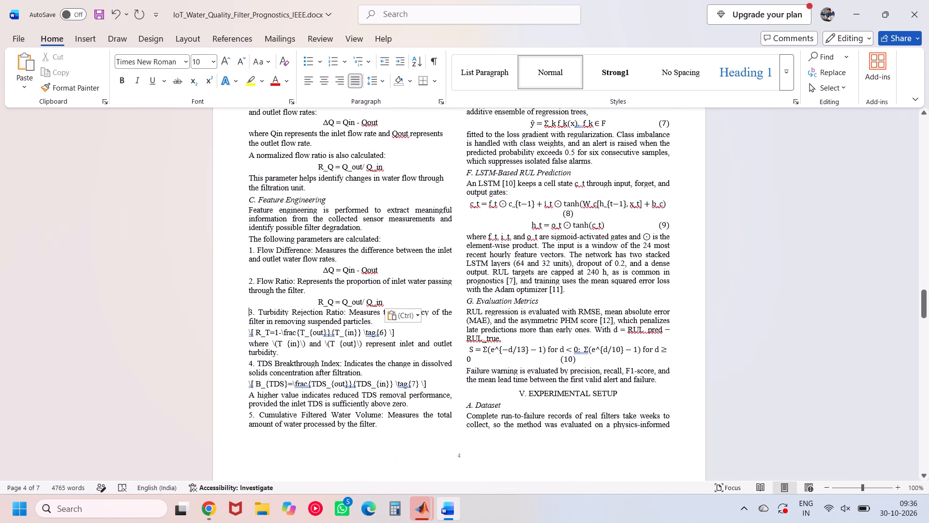
left_click(279, 331)
left_click_drag(283, 330, 361, 337)
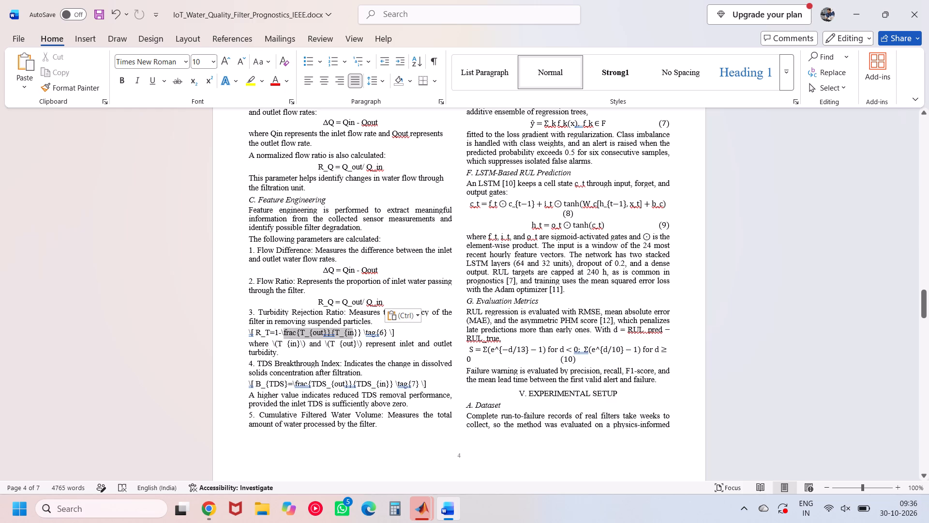
left_click_drag(361, 337, 395, 335)
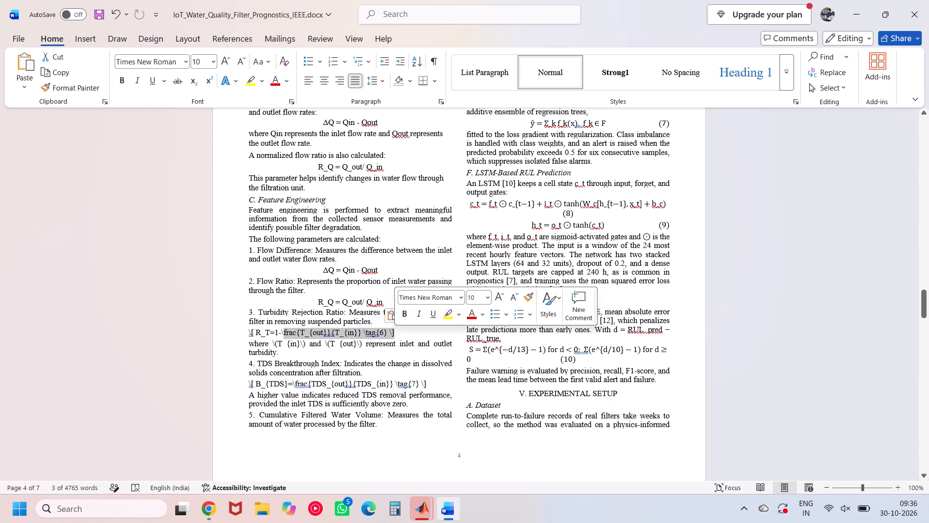
key("BackSpace")
key("BackSpace")
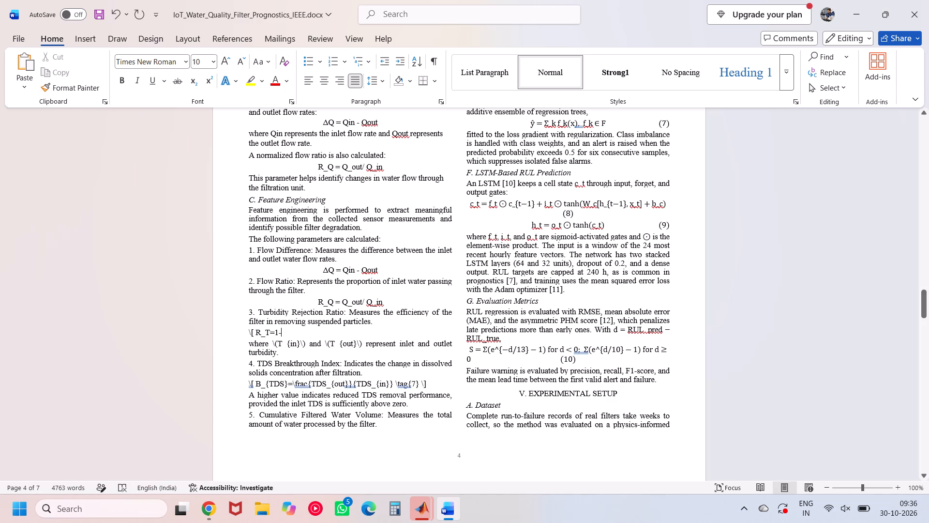
left_click_drag(251, 335, 258, 334)
key("Right")
key("BackSpace")
key("BackSpace")
Complete the Turbidity Rejection Ratio equation in plain text as "R_T=1-T_out / T_in".
key("Right")
key("Right")
key("Right")
key("Right")
key("Right")
key("Right")
key("Right")
key("shift+t")
key("shift+underscore")
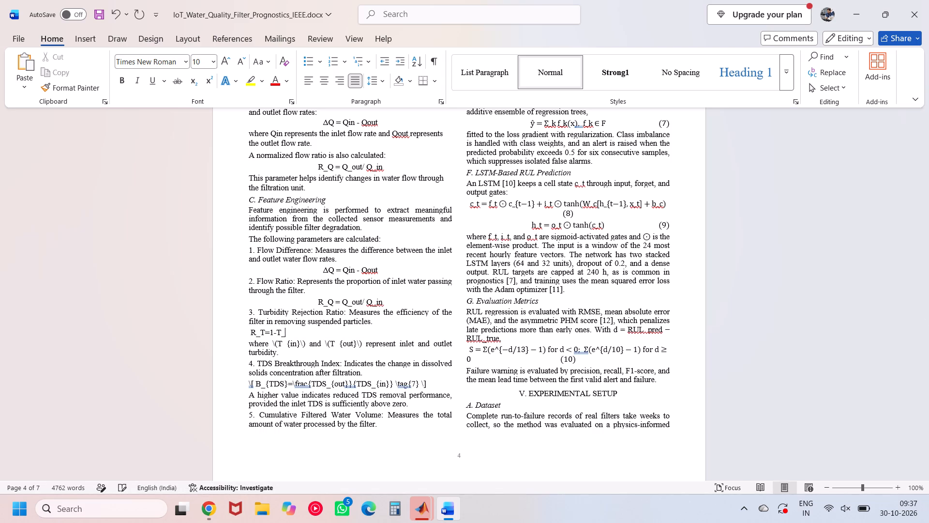
type("out")
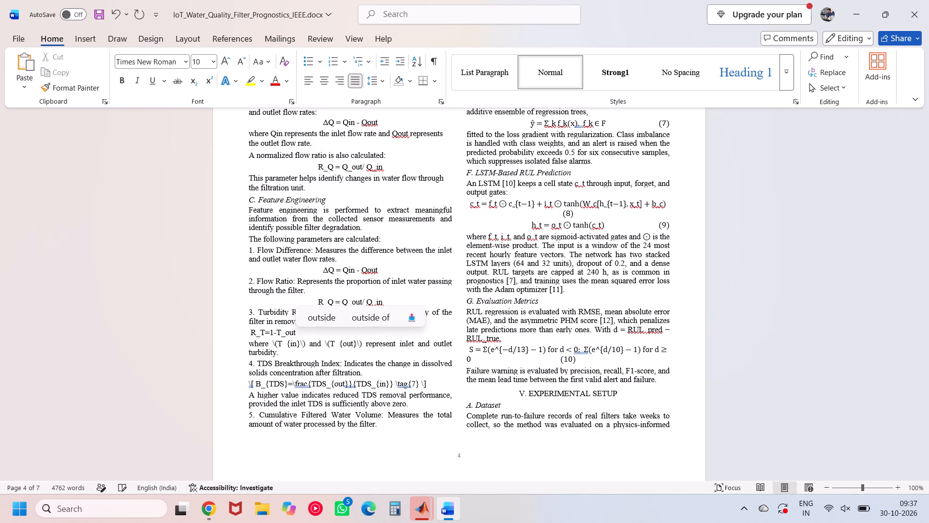
key("space")
type("/")
key("space")
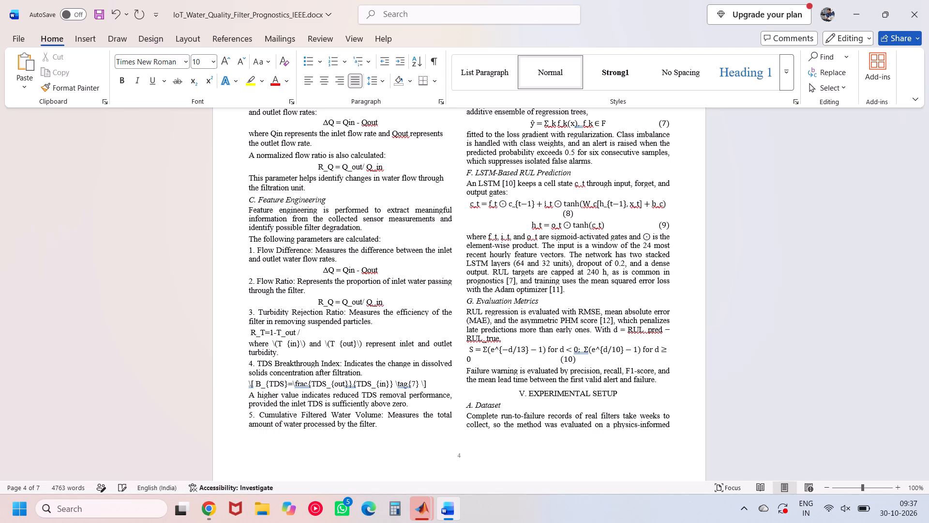
type("T_")
type("in")
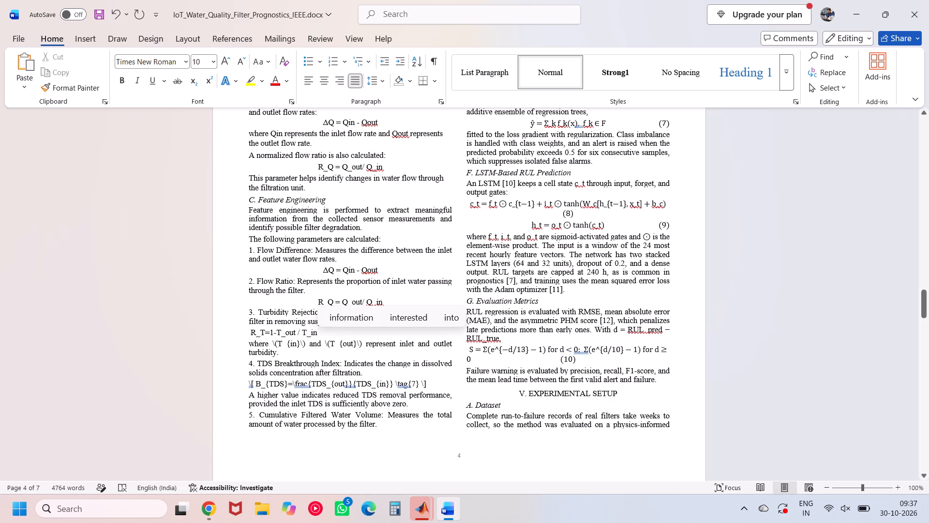
Centre the "R_T=1-T_out / T_in" equation line.
left_click_drag(249, 330, 327, 330)
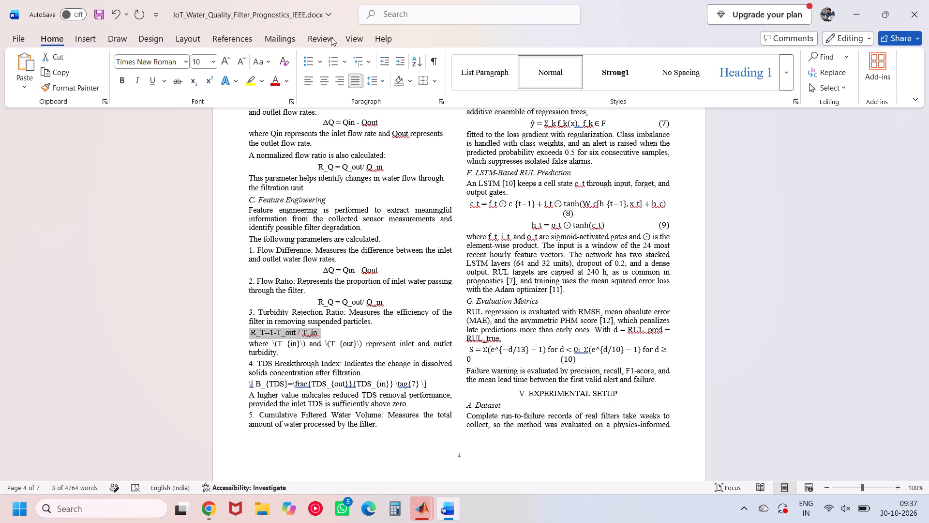
left_click(327, 80)
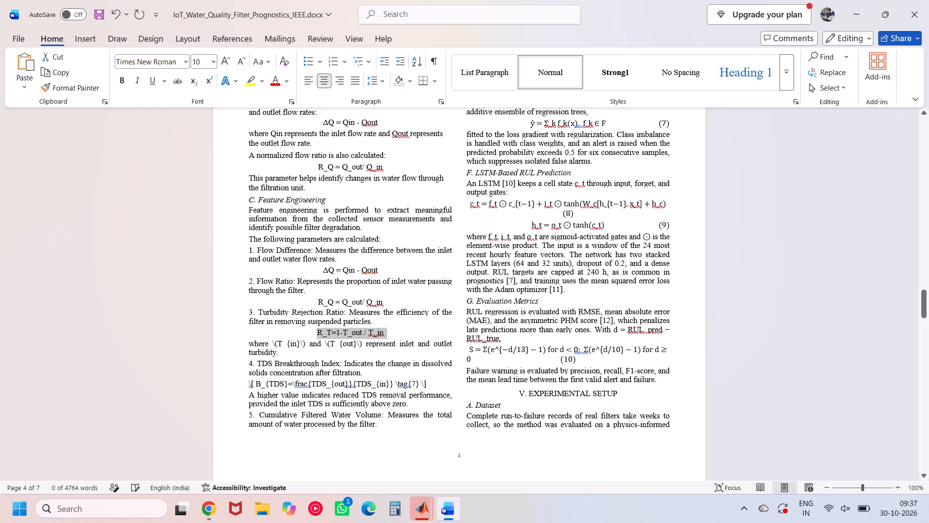
left_click(219, 333)
Replace the LaTeX inlet turbidity symbol in the "where" sentence below the equation with plain "Tin".
left_click(252, 380)
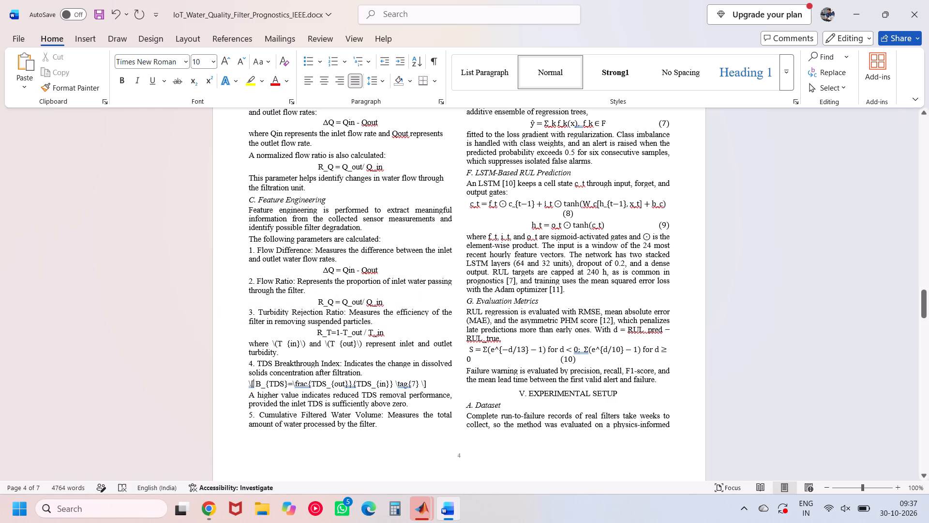
triple_click(294, 344)
left_click(301, 340)
left_click_drag(305, 344, 273, 342)
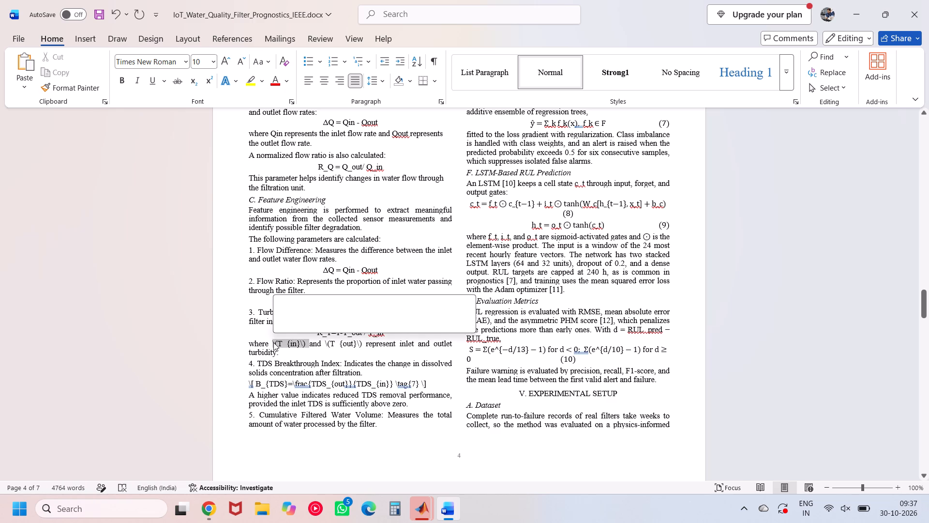
type("Tin")
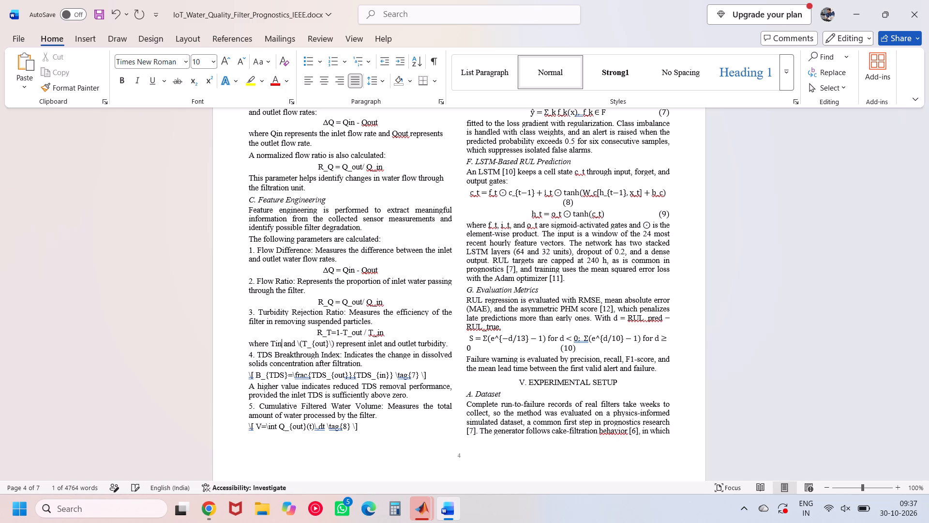
key("Right")
key("Right")
key("Right")
key("Right")
key("Right")
key("Right")
key("Right")
key("Right")
key("Right")
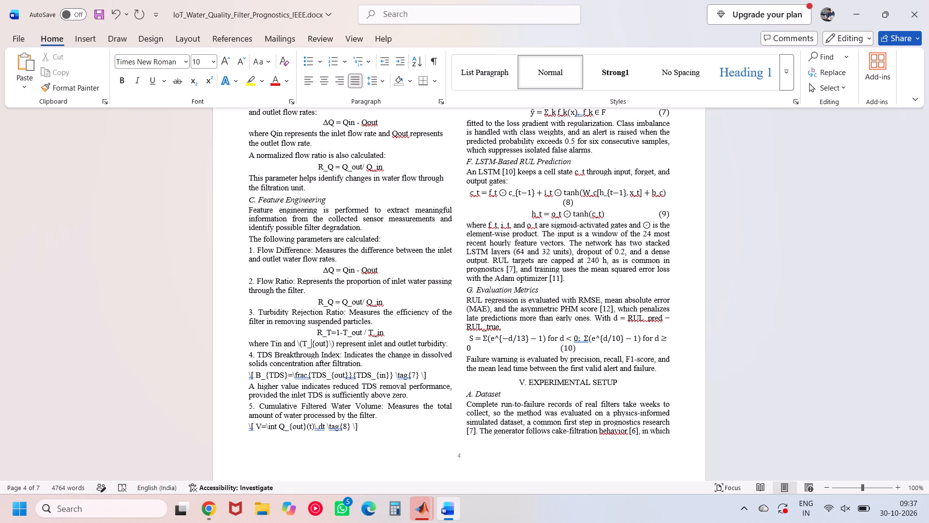
key("Right")
key("Right")
key("Right")
key("Right")
key("Right")
key("Right")
key("Right")
key("BackSpace")
key("BackSpace")
key("BackSpace")
key("BackSpace")
key("BackSpace")
key("BackSpace")
key("BackSpace")
key("BackSpace")
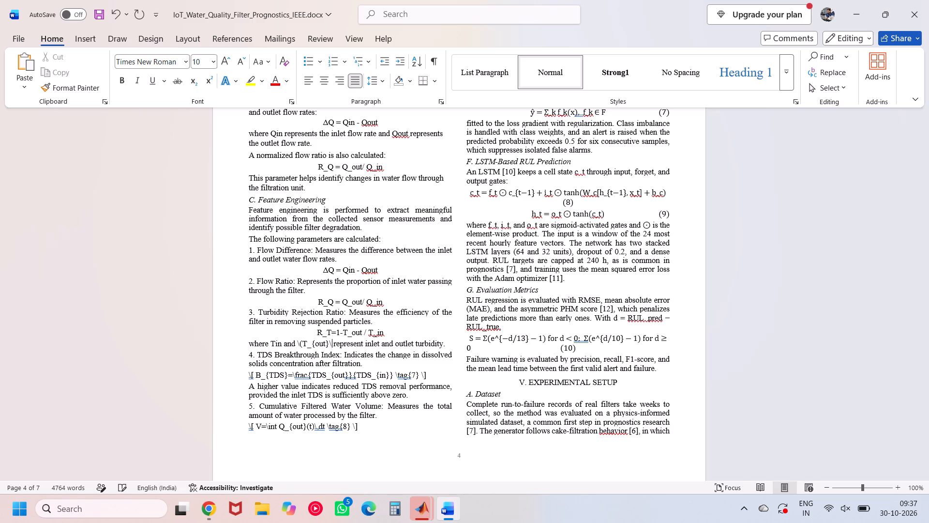
key("BackSpace")
key("BackSpace")
key("BackSpace")
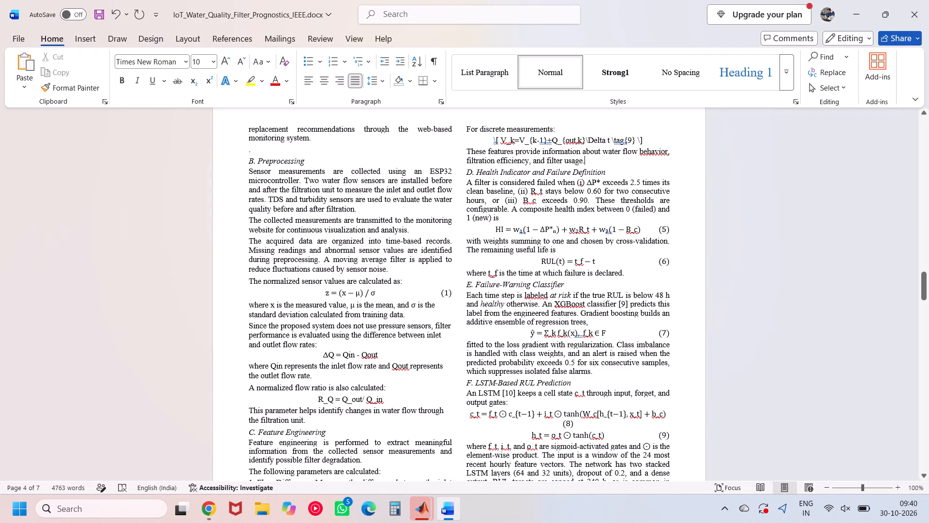
left_click_drag(467, 182, 549, 244)
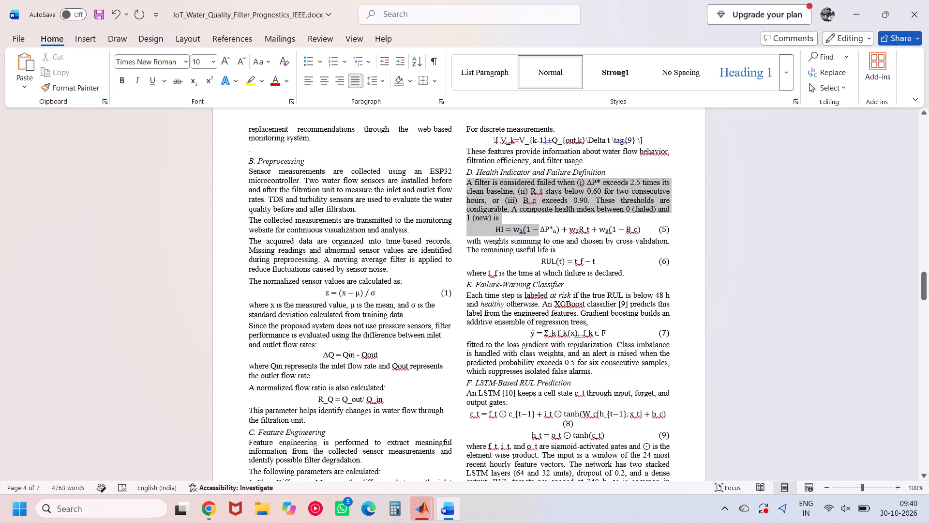
left_click_drag(549, 244, 629, 274)
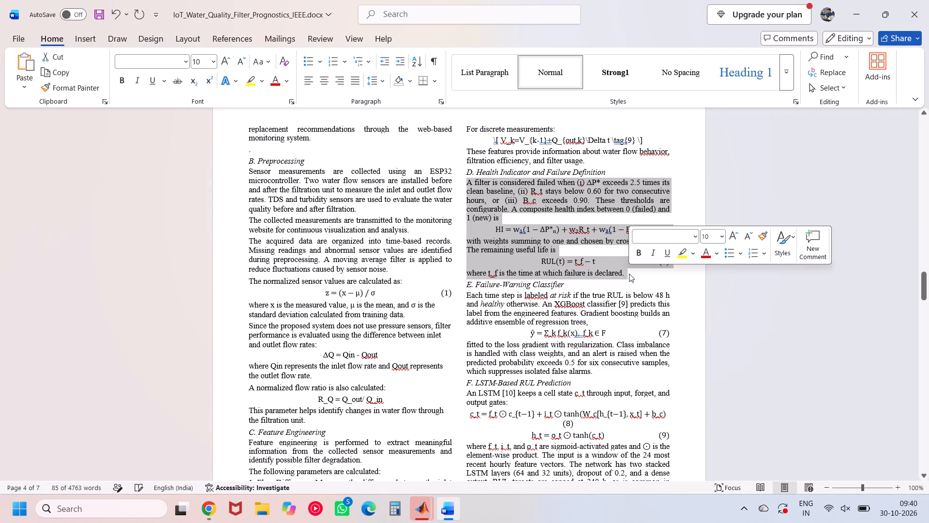
key("ctrl+v")
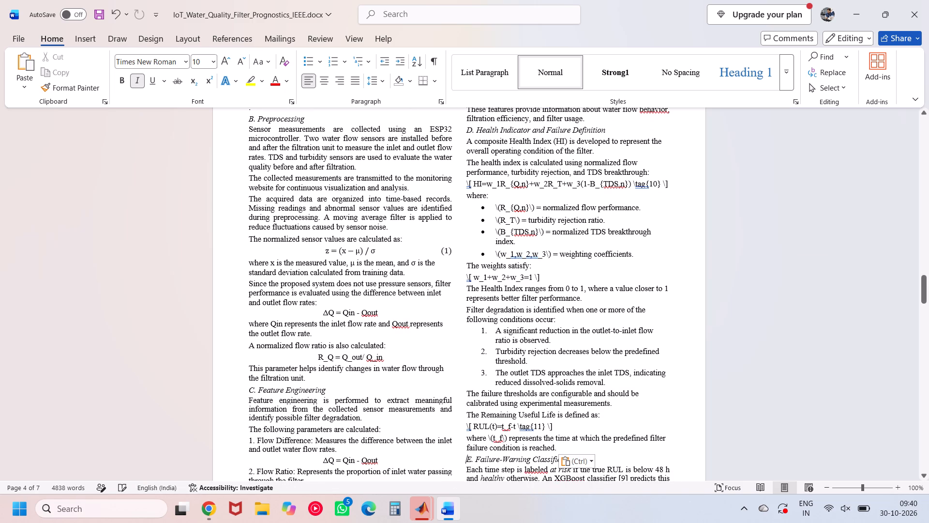
Justify the whole pasted body of Section D, from the composite Health Index paragraph to the t_f explanation.
scroll(546, 255, "down", 2)
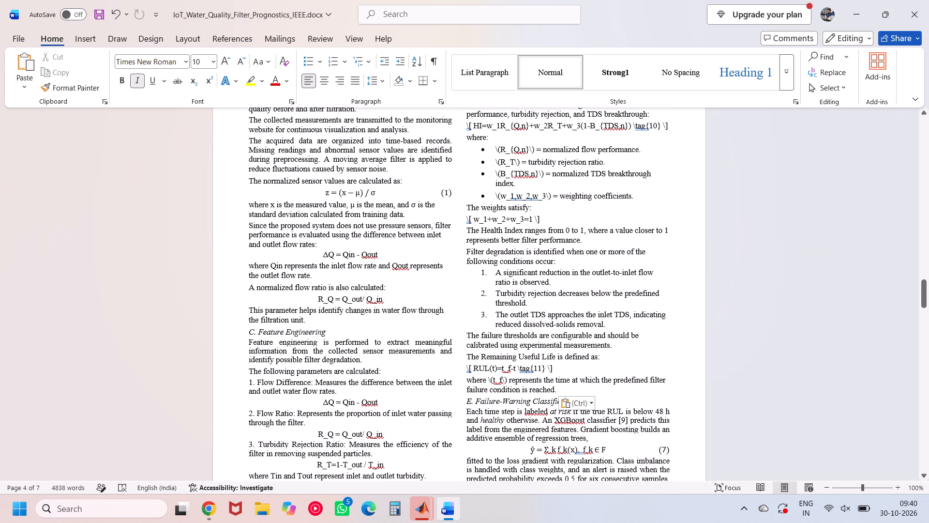
left_click_drag(558, 388, 524, 246)
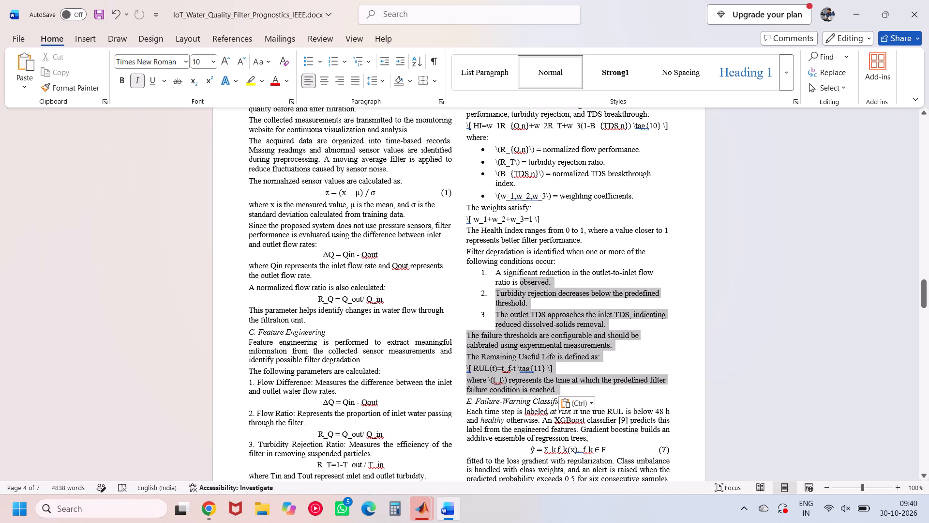
left_click_drag(524, 246, 526, 109)
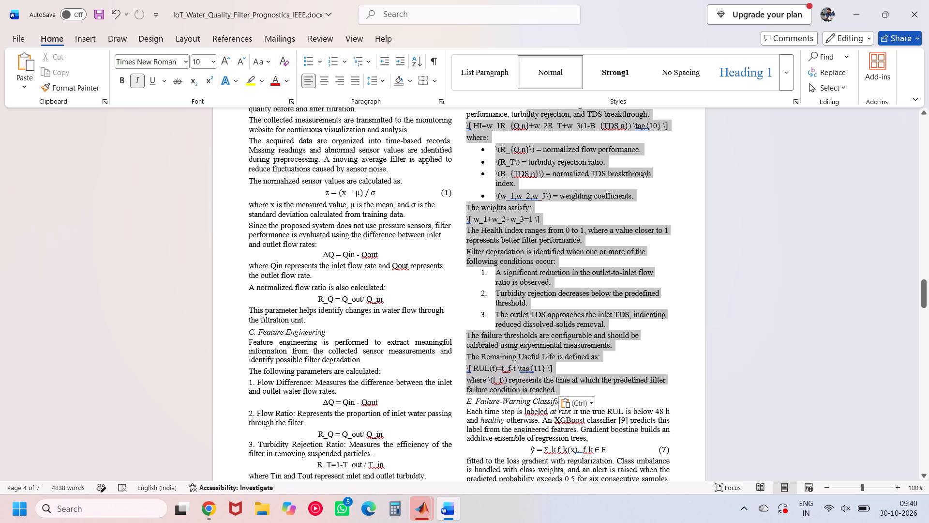
left_click_drag(526, 109, 465, 128)
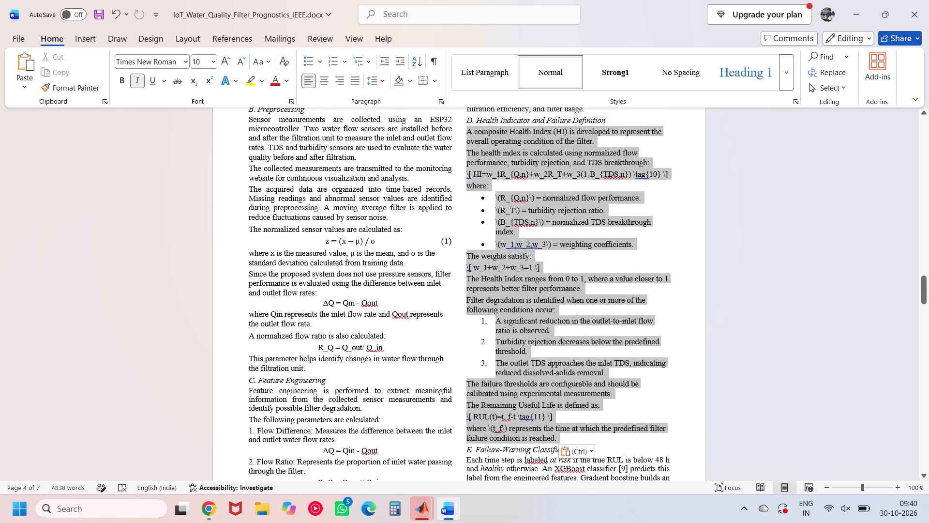
left_click_drag(465, 128, 467, 133)
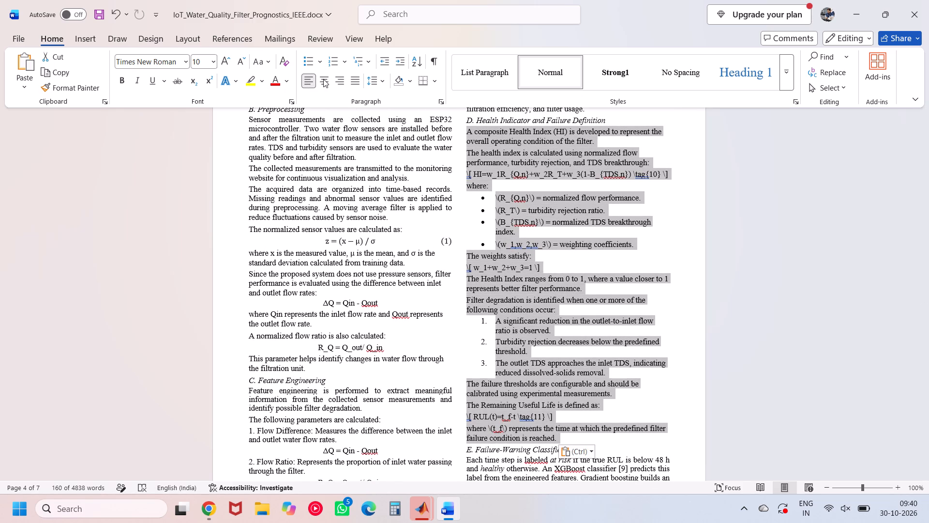
left_click(354, 77)
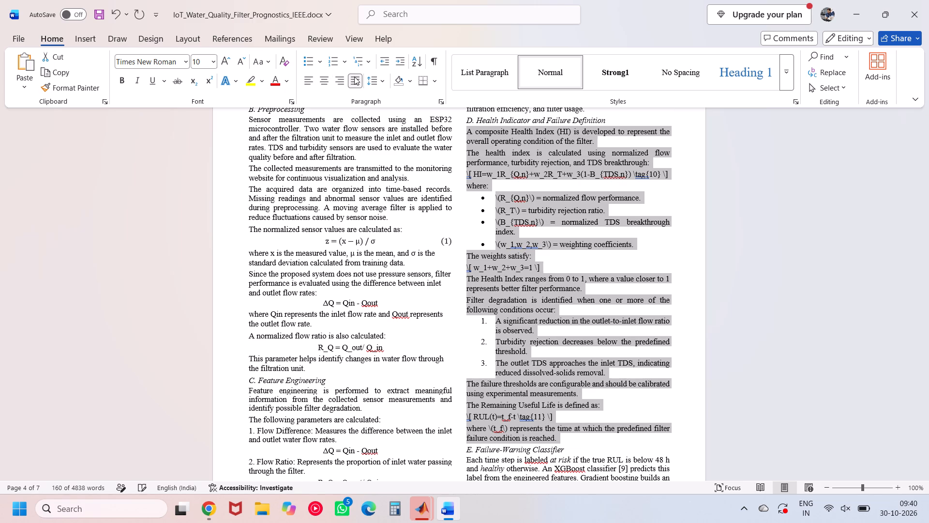
left_click(461, 212)
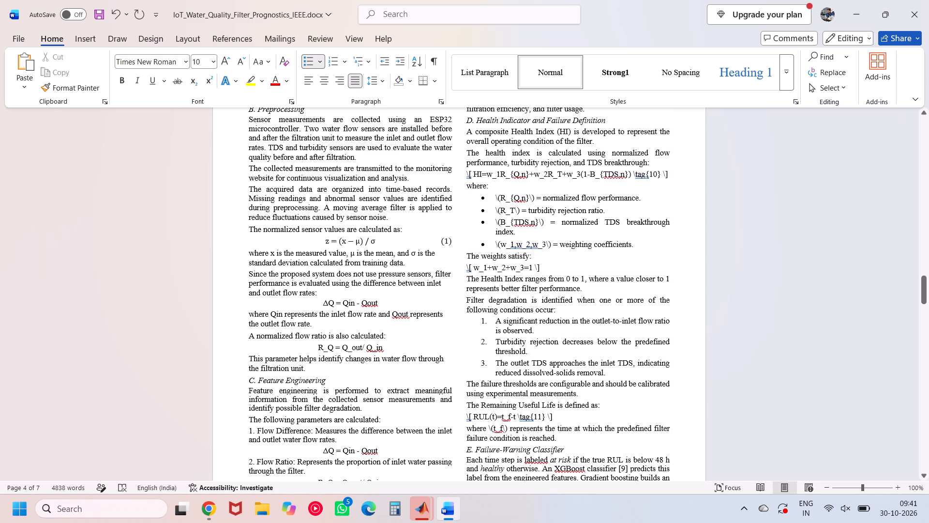
Centre the composite HI equation and the weights equation w_1+w_2+w_3=1 in Section D.
left_click_drag(465, 171, 632, 176)
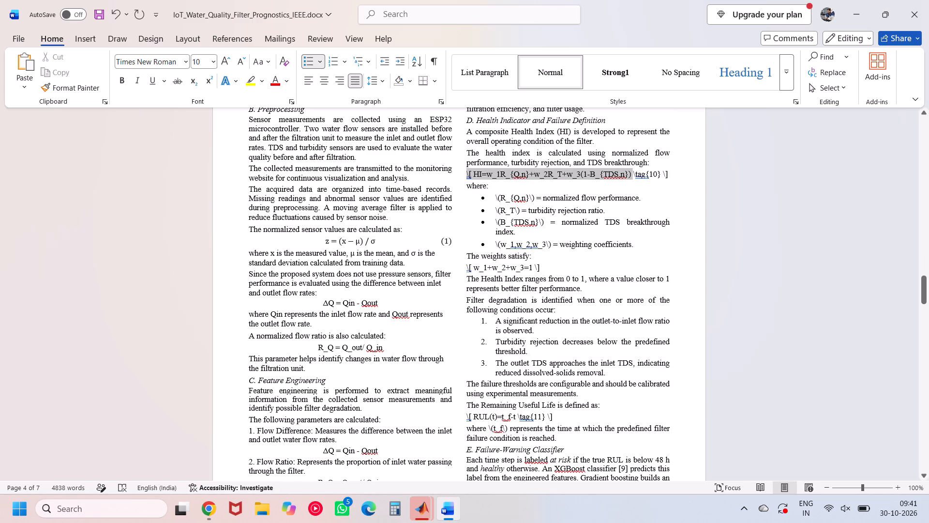
left_click_drag(632, 176, 666, 173)
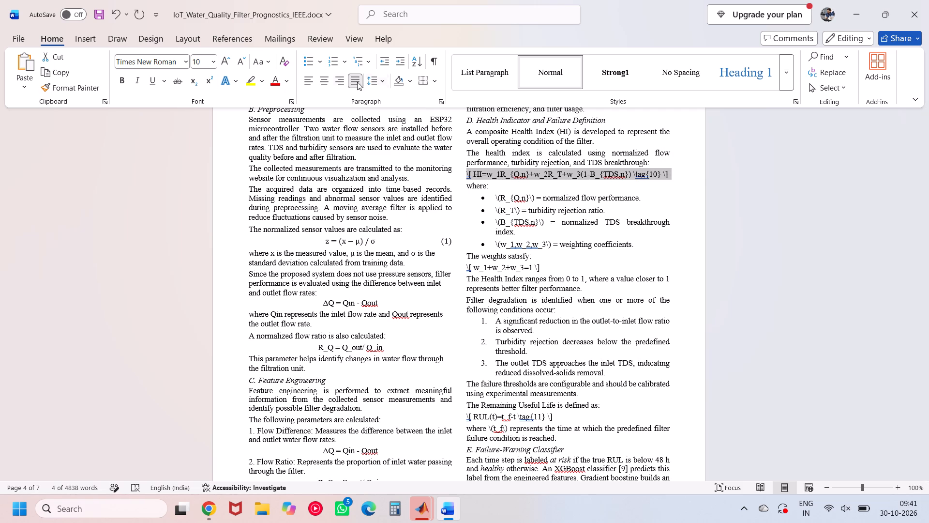
left_click(327, 79)
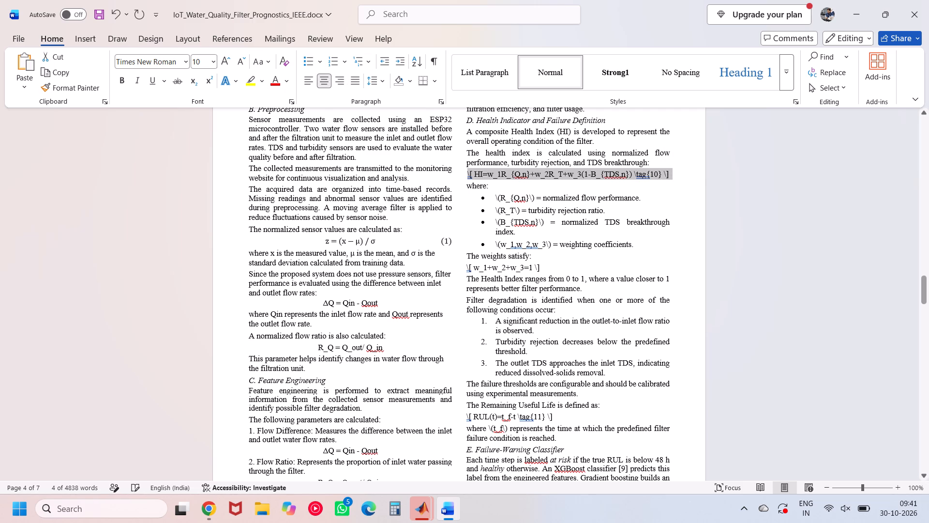
left_click(441, 193)
left_click_drag(465, 268, 540, 265)
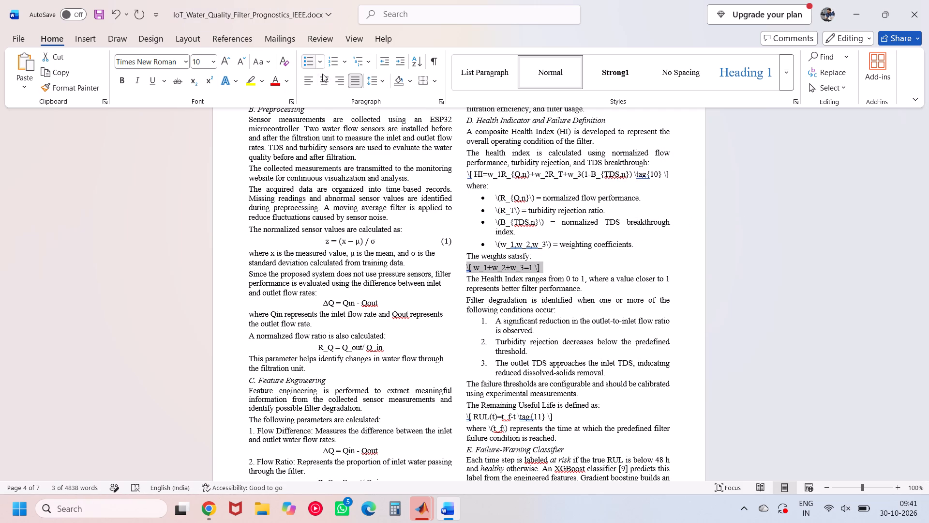
left_click(321, 79)
left_click(462, 245)
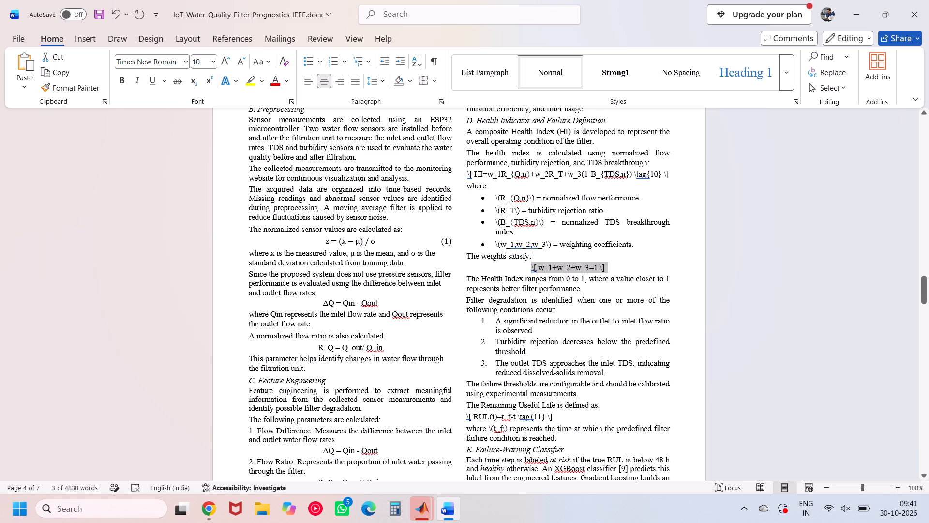
Centre the Remaining Useful Life equation, RUL(t)=t_f-t, near the end of Section D.
scroll(469, 271, "down", 3)
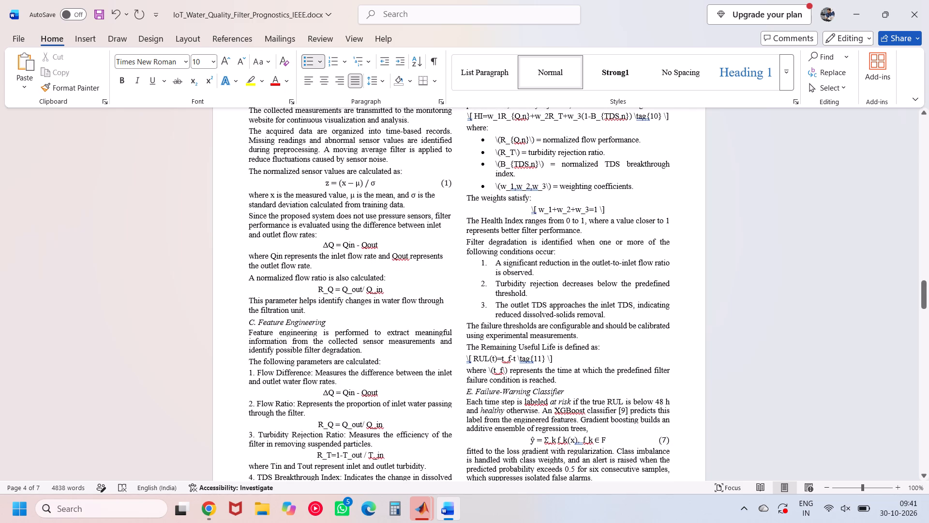
scroll(469, 271, "down", 1)
left_click_drag(464, 299, 554, 307)
left_click(553, 306)
left_click_drag(554, 297, 473, 299)
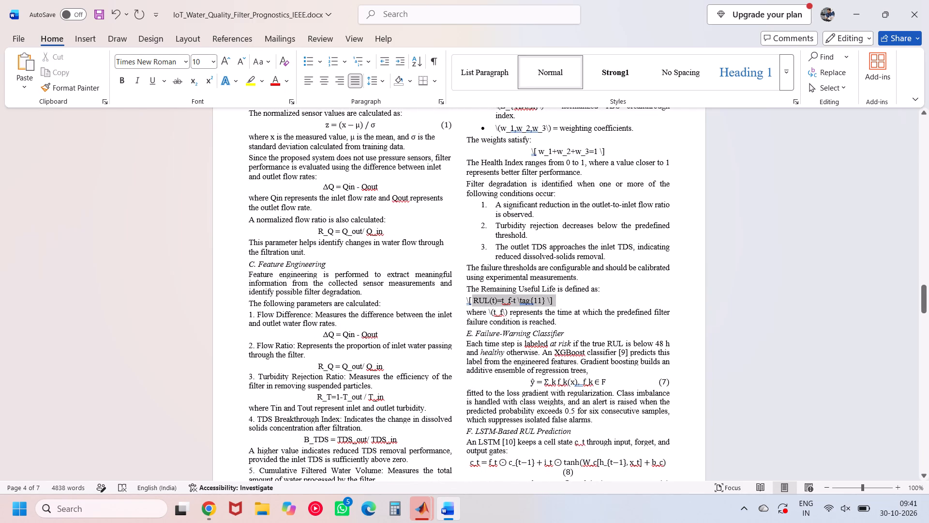
left_click_drag(473, 299, 466, 301)
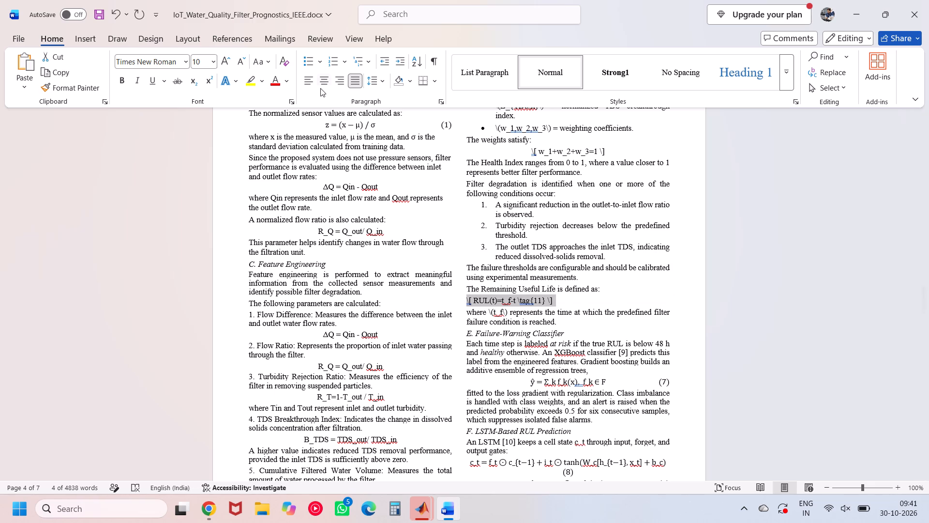
left_click(323, 77)
left_click(456, 237)
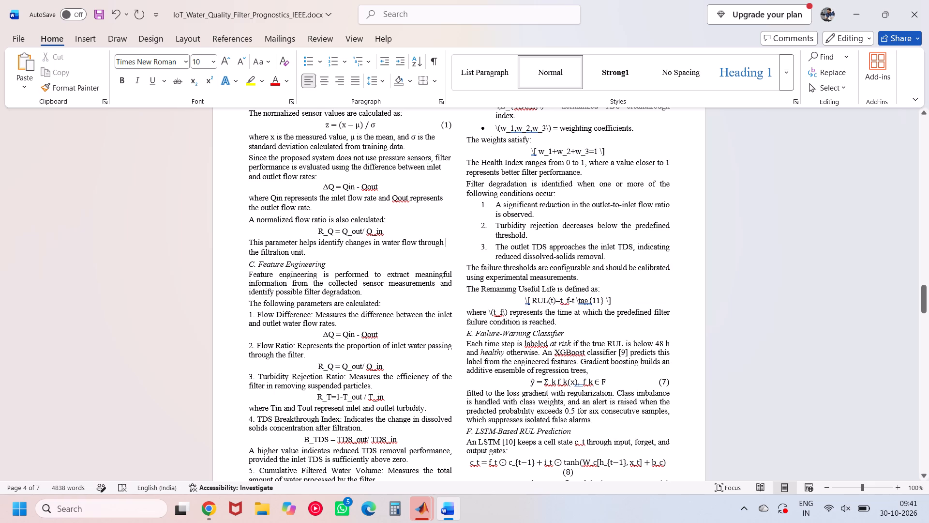
Check the sections of the Word paper that follow Section D, from Failure-Warning Classifier through Evaluation Metrics, and return to Section E.
scroll(455, 237, "down", 4)
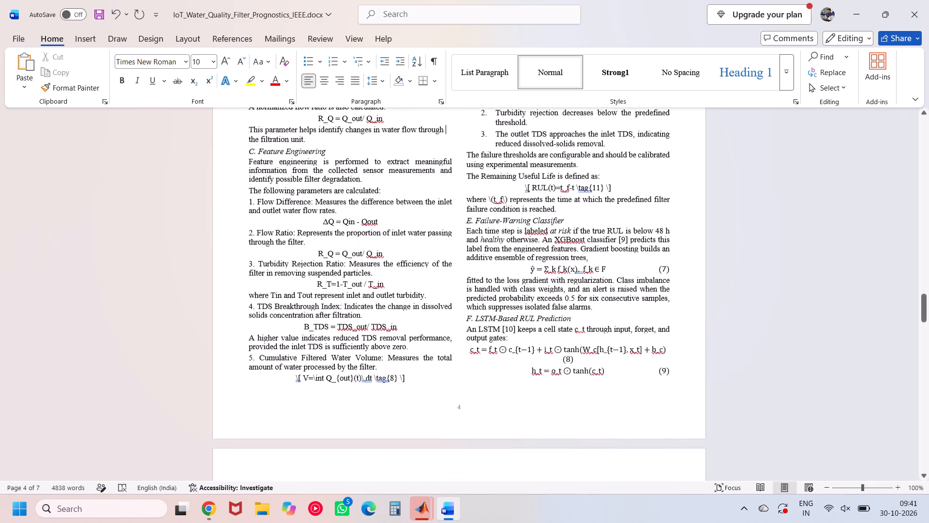
scroll(455, 237, "down", 6)
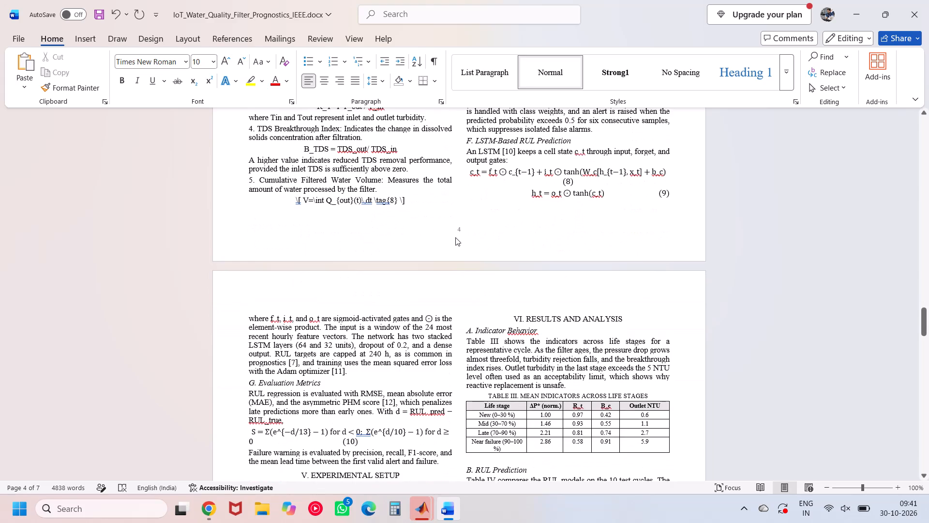
scroll(455, 237, "up", 5)
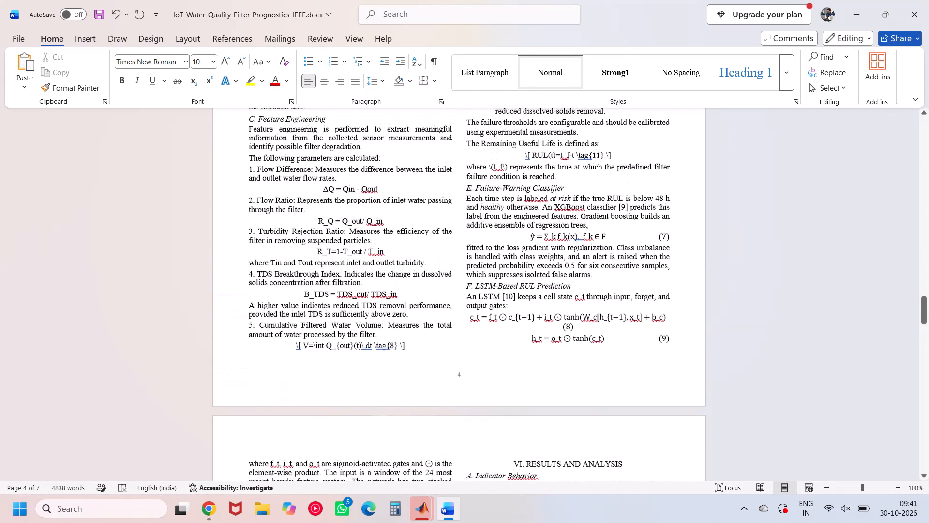
scroll(455, 237, "up", 2)
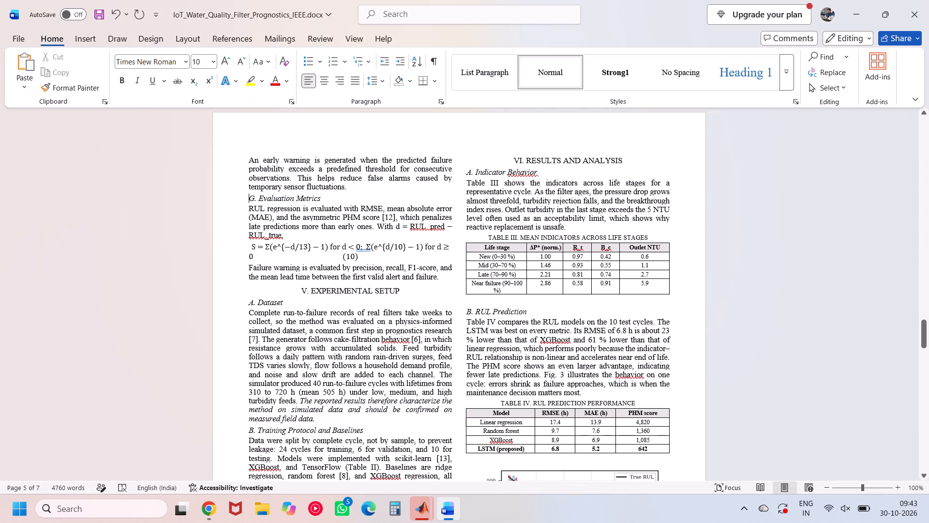
left_click_drag(248, 207, 374, 275)
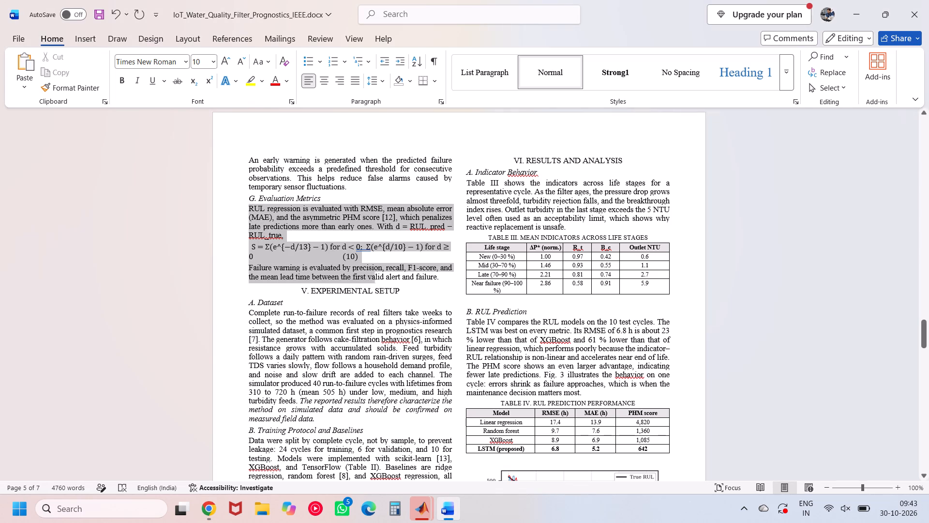
left_click_drag(374, 275, 438, 278)
key("ctrl+v")
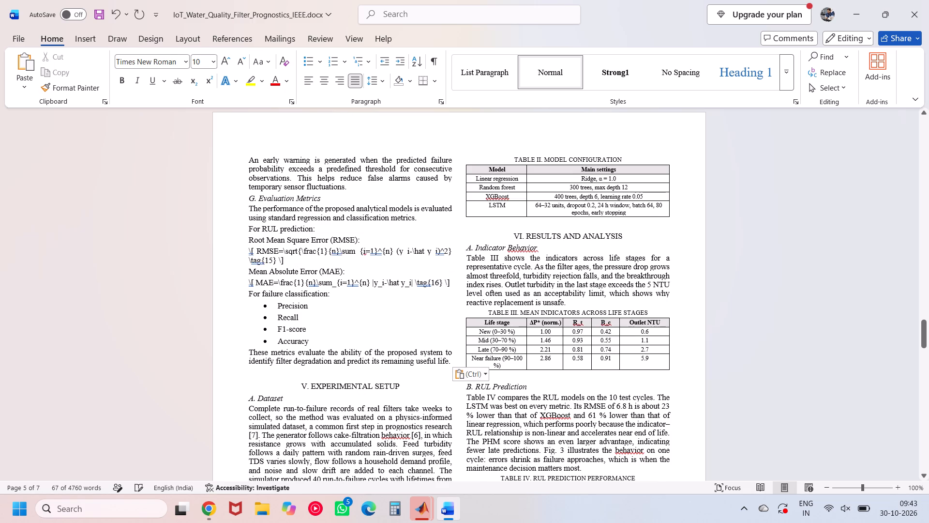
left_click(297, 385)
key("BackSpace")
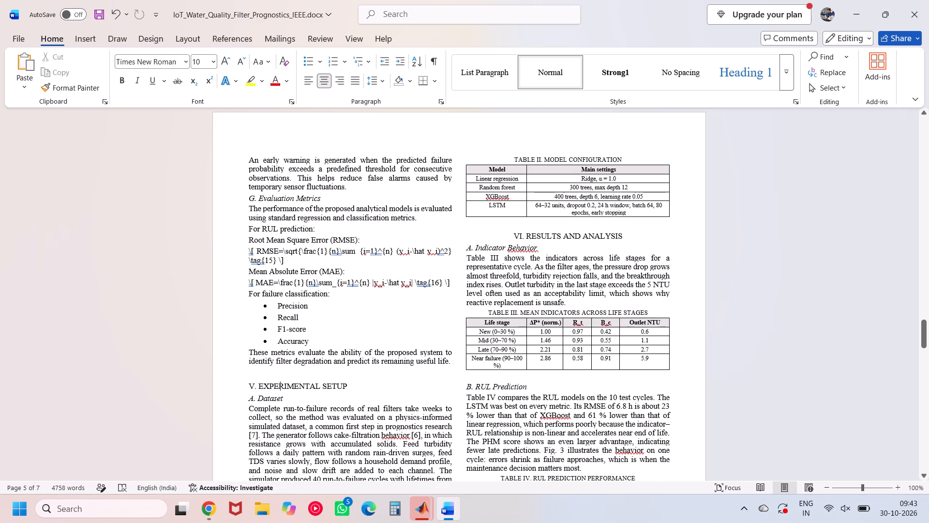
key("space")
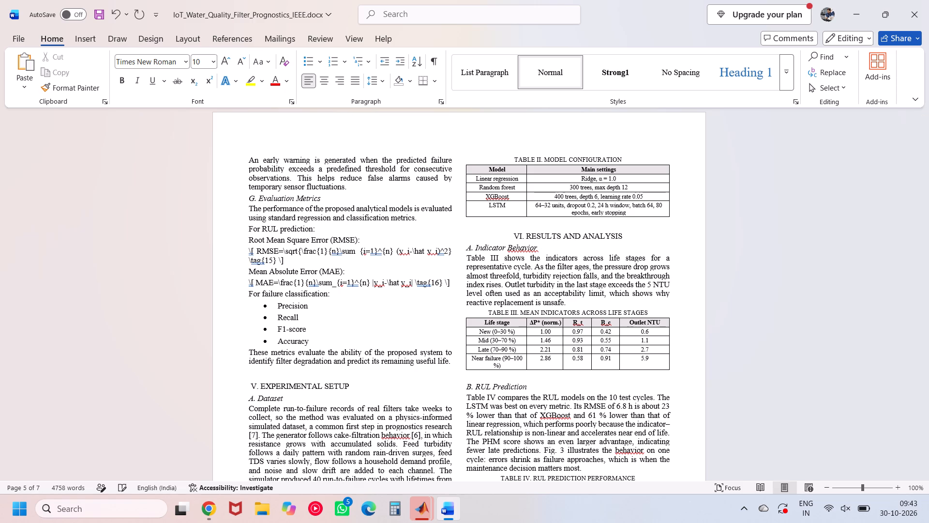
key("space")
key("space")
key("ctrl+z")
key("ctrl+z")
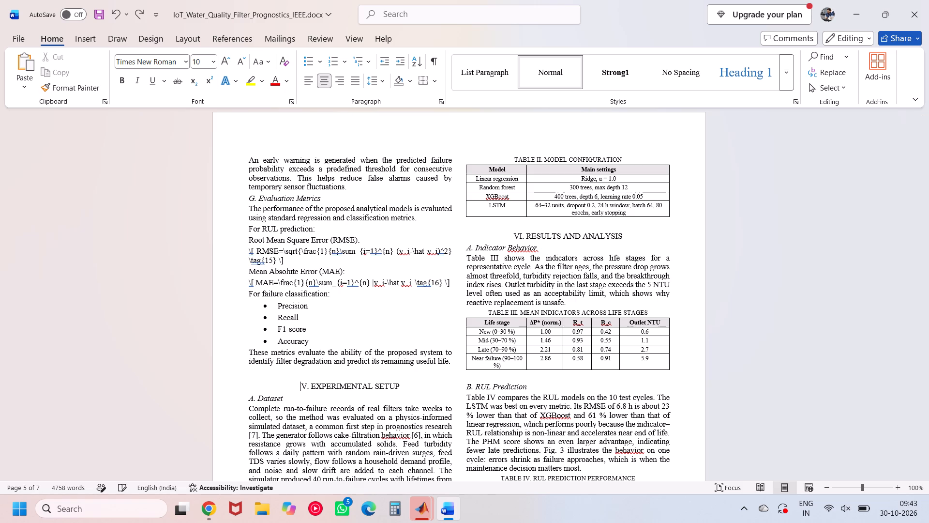
Remove the blank line between the end of Section G and the heading "V. EXPERIMENTAL SETUP".
left_click(289, 378)
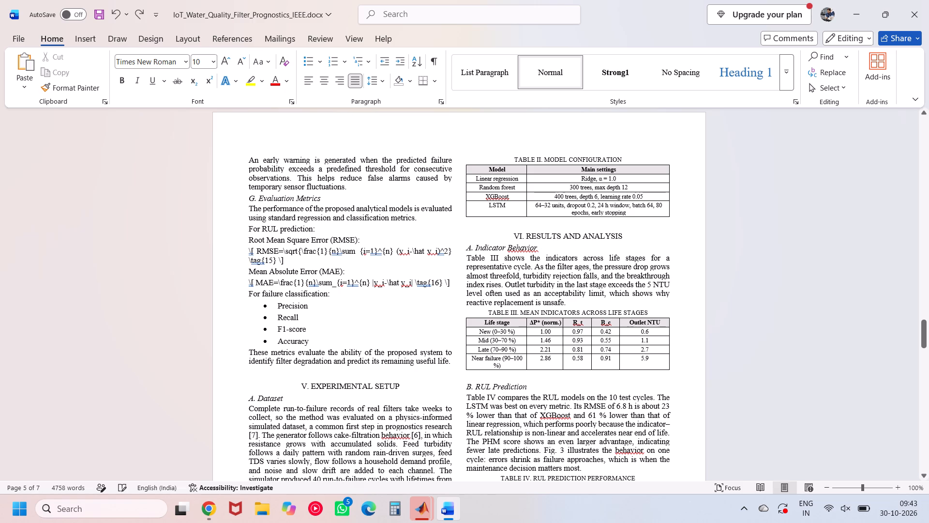
key("BackSpace")
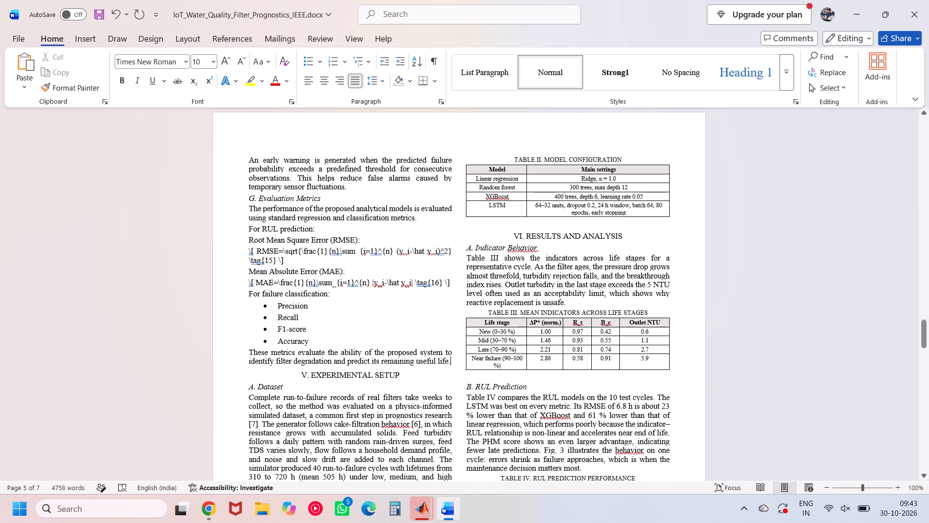
Review the revised paper around Sections IV and V, then back through the earlier sections to the title page.
scroll(289, 375, "up", 7)
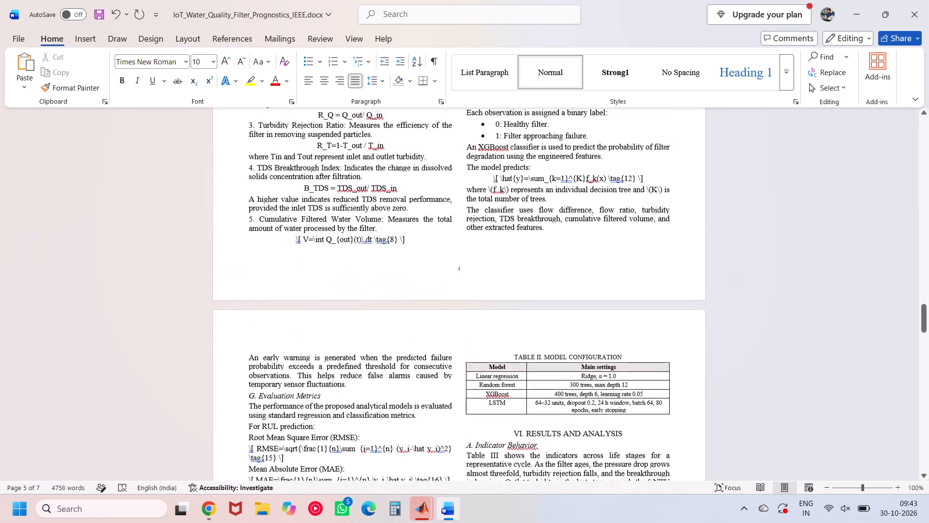
scroll(289, 375, "up", 5)
scroll(304, 348, "down", 11)
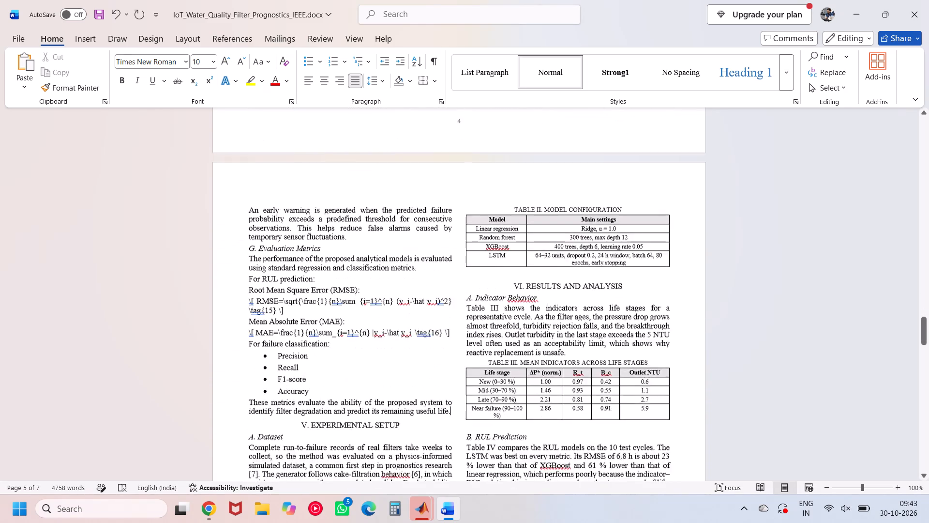
scroll(306, 346, "down", 12)
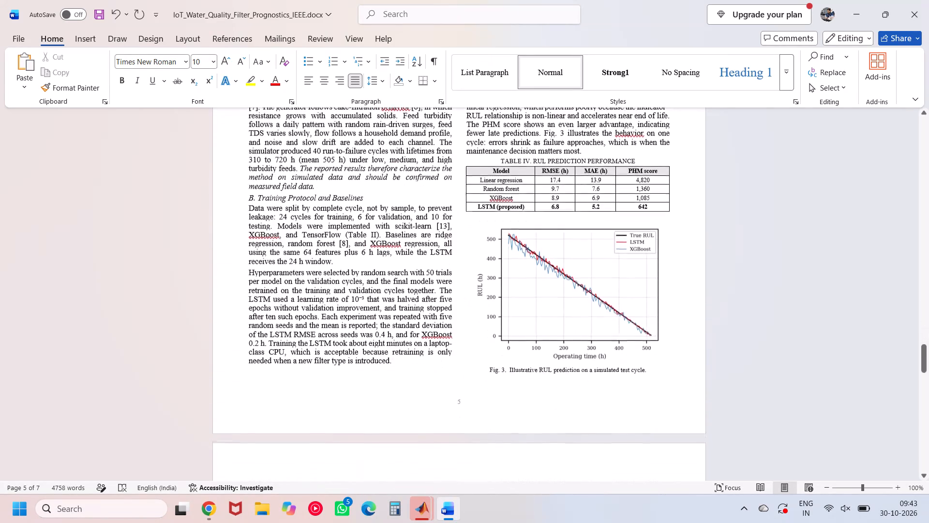
scroll(312, 343, "down", 4)
scroll(315, 343, "up", 3)
scroll(319, 344, "up", 18)
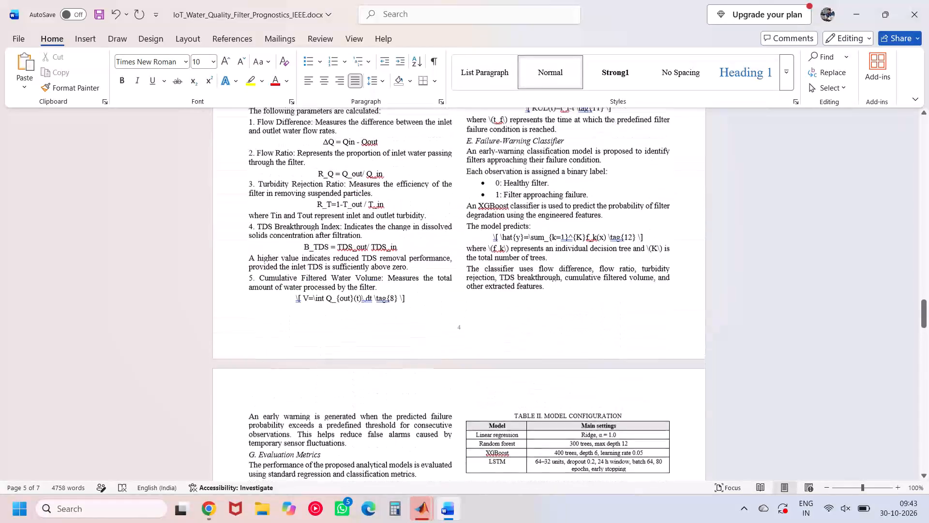
scroll(320, 344, "up", 20)
scroll(320, 344, "up", 11)
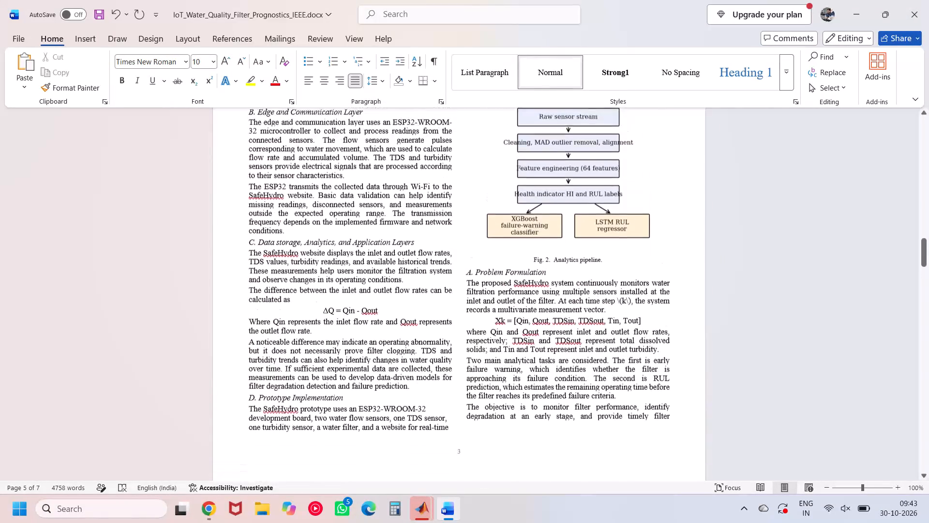
scroll(320, 344, "up", 20)
scroll(320, 344, "up", 10)
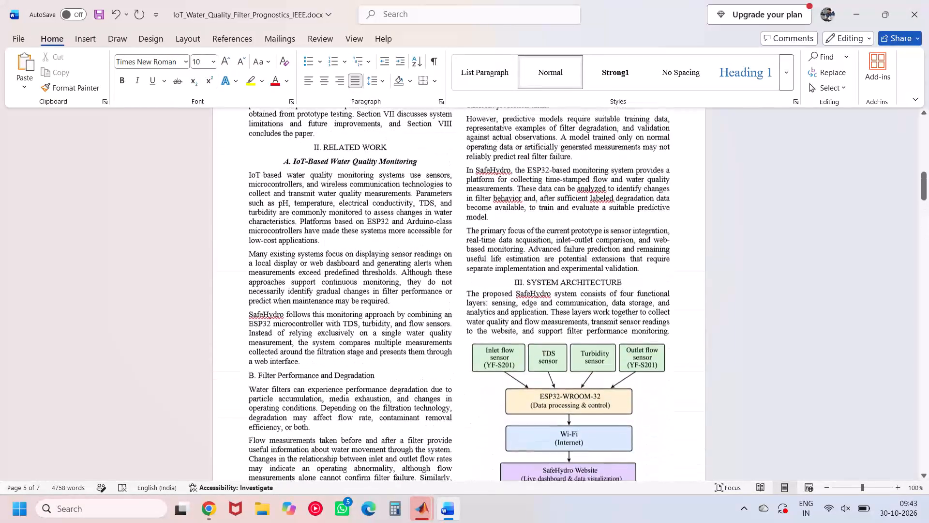
scroll(321, 343, "up", 20)
scroll(321, 343, "up", 10)
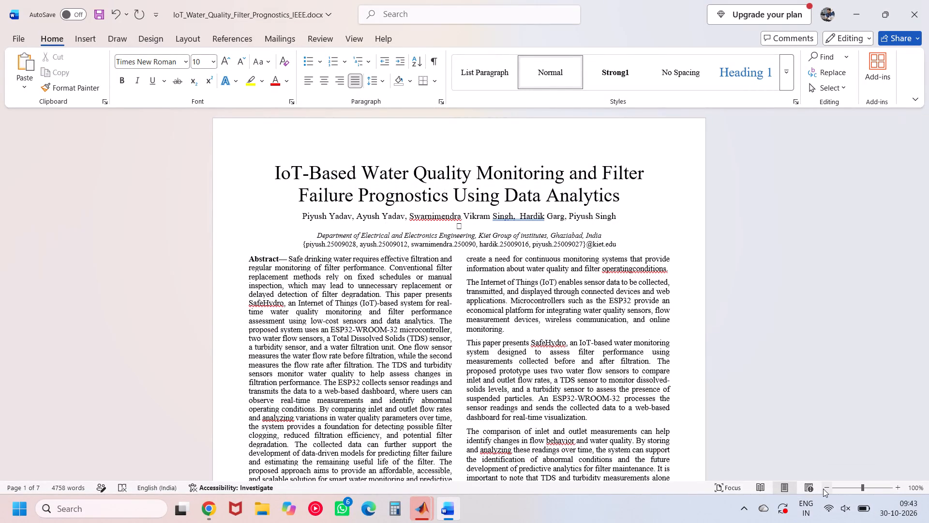
Examine the overall layout of the whole paper with all pages shown together at 30% zoom.
key("ctrl+equal")
key("ctrl+minus")
key("ctrl+minus")
key("ctrl+minus")
key("ctrl+minus")
key("ctrl+minus")
key("ctrl+minus")
key("ctrl+minus")
key("ctrl+minus")
key("ctrl+minus")
key("ctrl+minus")
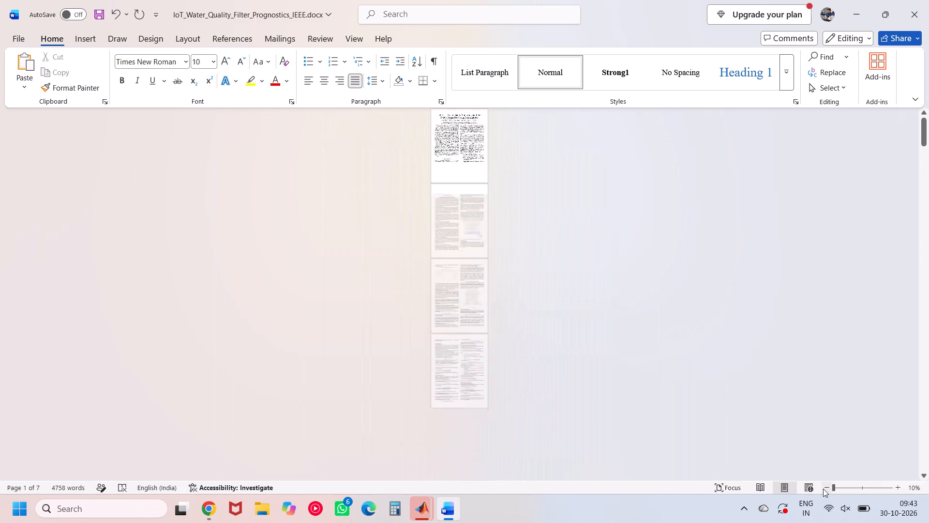
key("ctrl+minus")
key("ctrl+equal")
key("ctrl+equal")
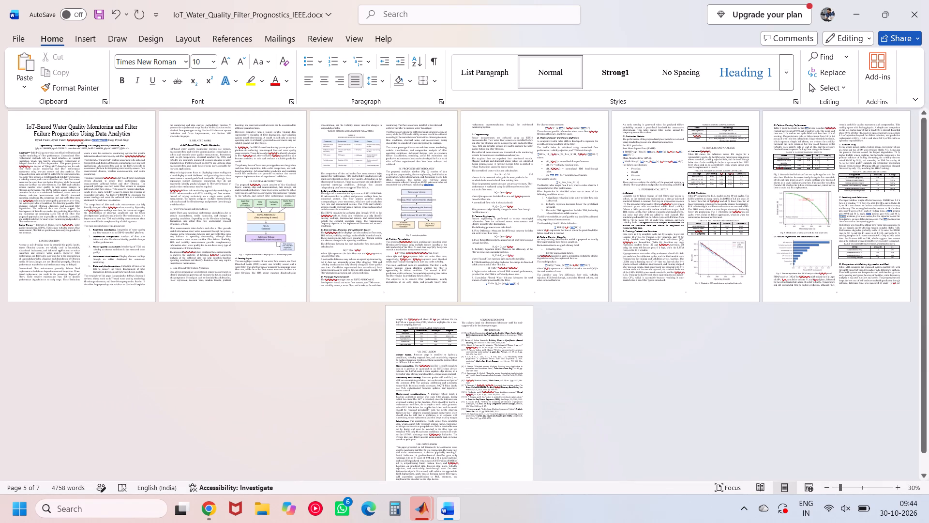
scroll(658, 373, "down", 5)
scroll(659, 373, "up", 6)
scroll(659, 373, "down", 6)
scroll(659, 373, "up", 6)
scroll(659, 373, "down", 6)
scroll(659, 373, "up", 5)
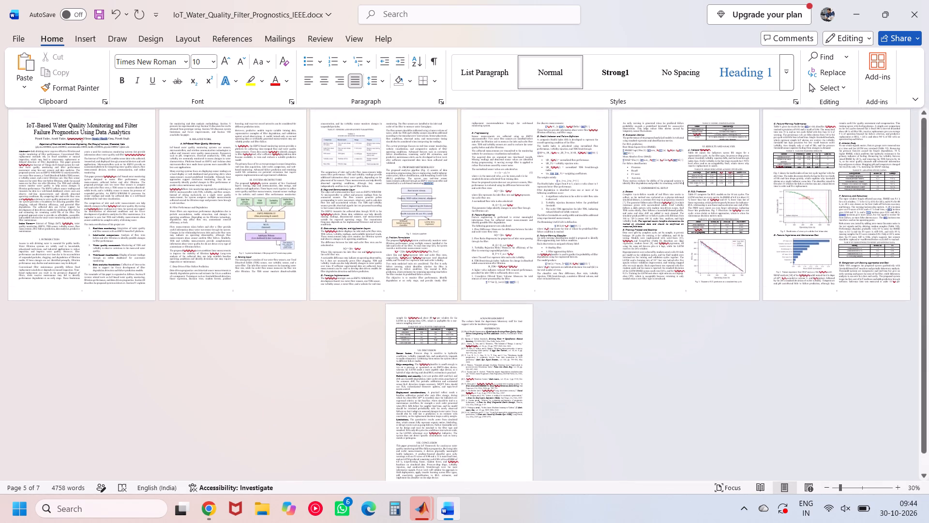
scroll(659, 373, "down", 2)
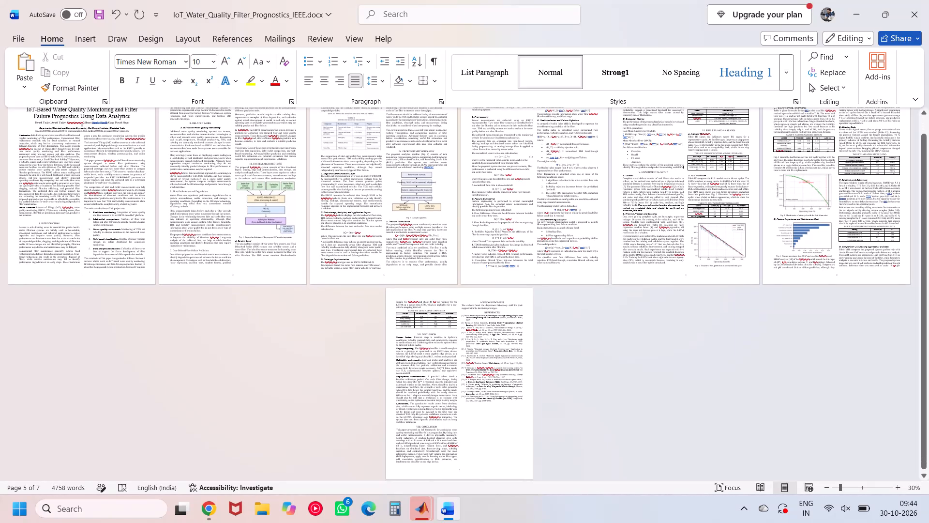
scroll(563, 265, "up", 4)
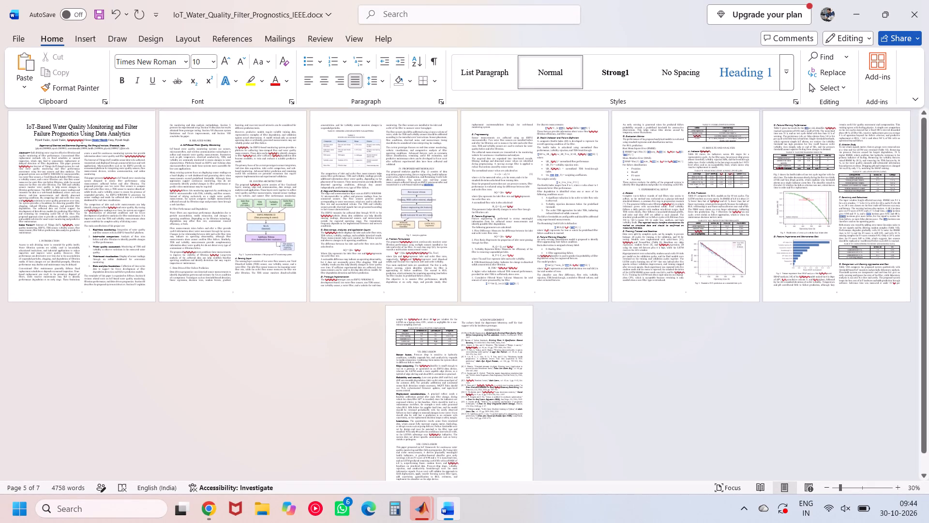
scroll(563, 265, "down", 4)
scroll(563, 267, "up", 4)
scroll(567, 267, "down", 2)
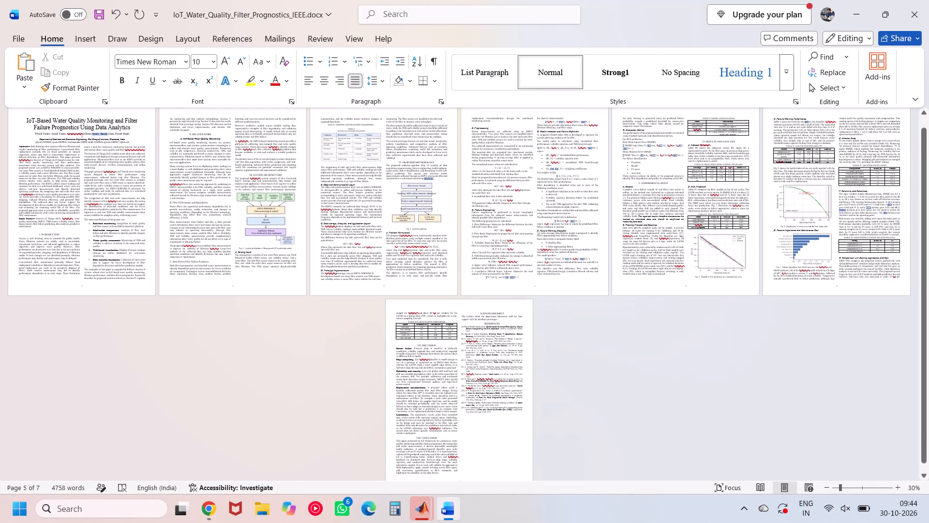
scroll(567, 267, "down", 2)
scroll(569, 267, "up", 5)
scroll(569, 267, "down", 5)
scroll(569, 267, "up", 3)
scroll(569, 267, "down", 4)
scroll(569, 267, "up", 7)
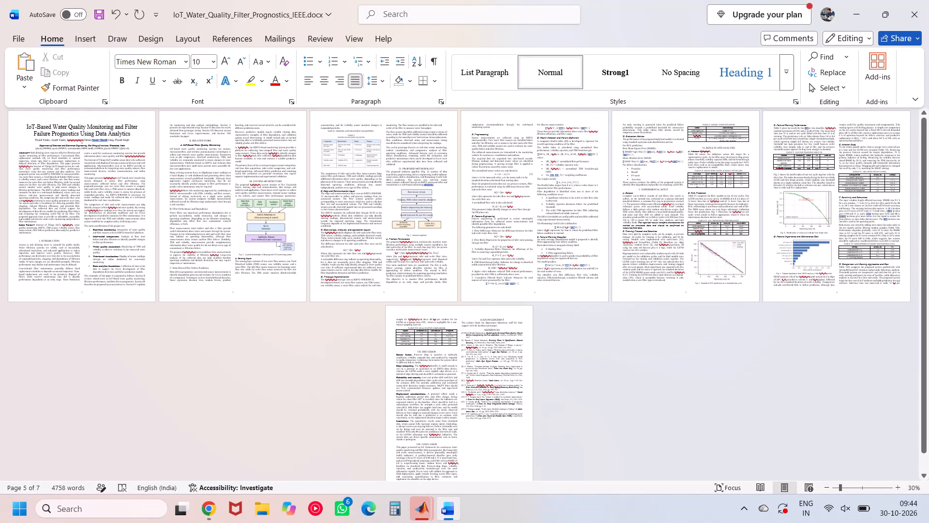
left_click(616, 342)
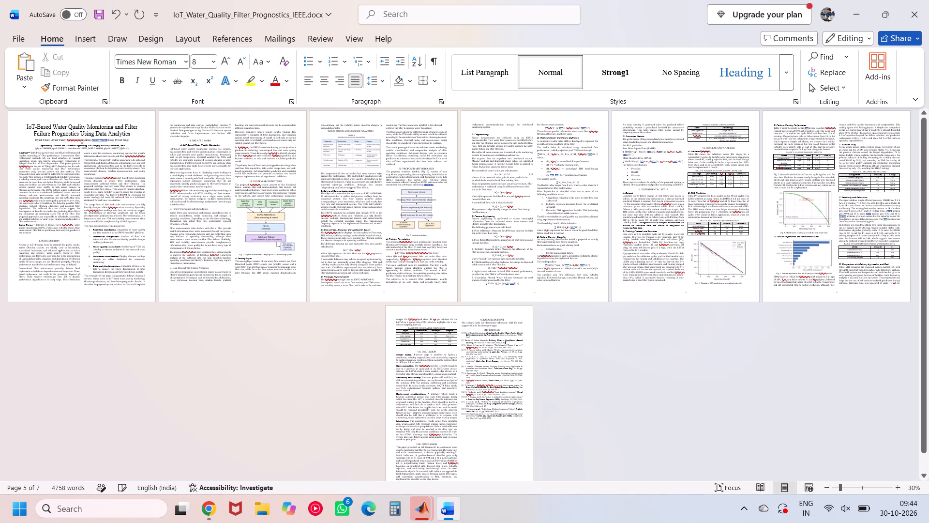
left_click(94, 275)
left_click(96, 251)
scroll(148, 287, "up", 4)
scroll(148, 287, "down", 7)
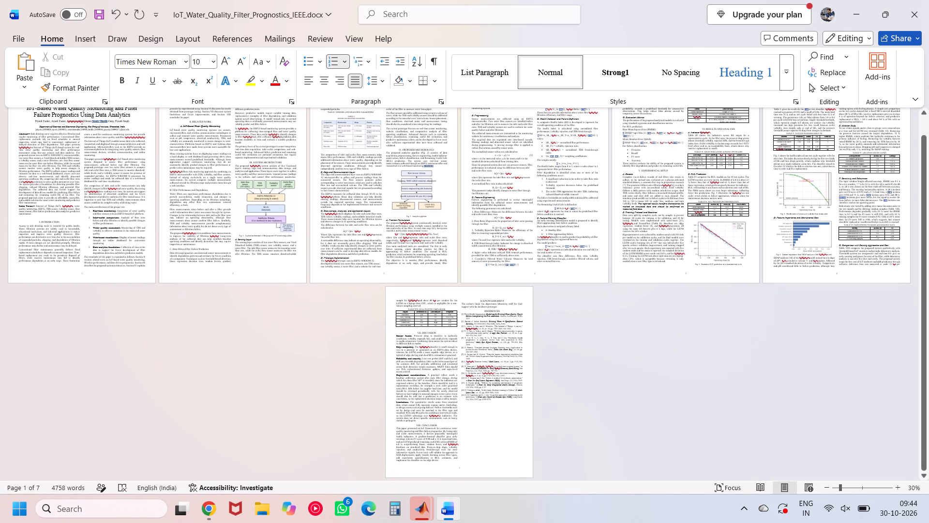
Review the paper two pages side by side at 80% zoom, from the Introduction through the References and back.
key("ctrl+equal")
key("ctrl+equal")
key("ctrl+equal")
key("ctrl+equal")
key("ctrl+equal")
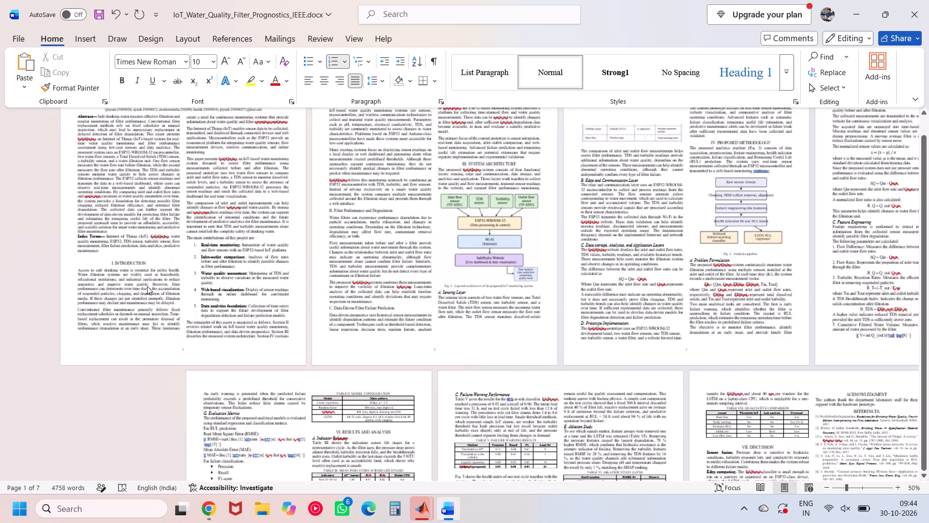
key("ctrl+equal")
key("ctrl+equal")
key("ctrl+equal")
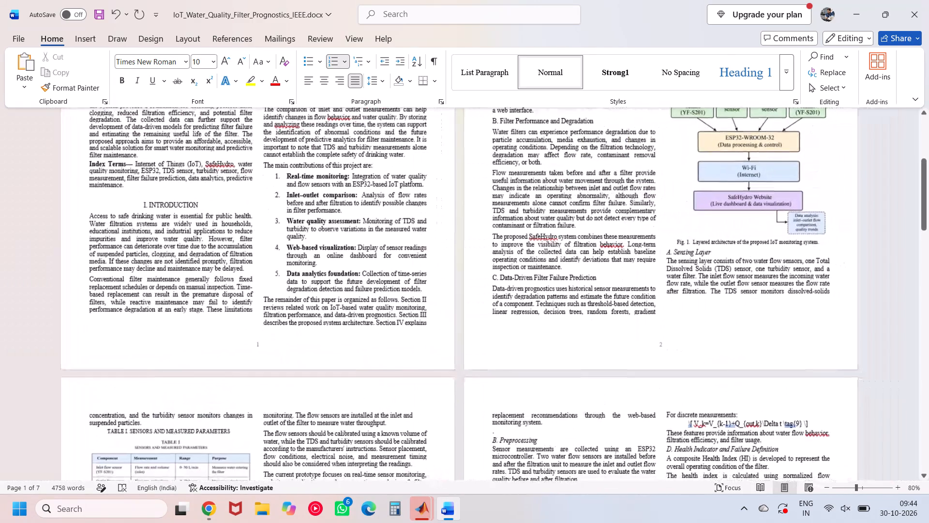
scroll(118, 162, "down", 1)
scroll(266, 196, "up", 6)
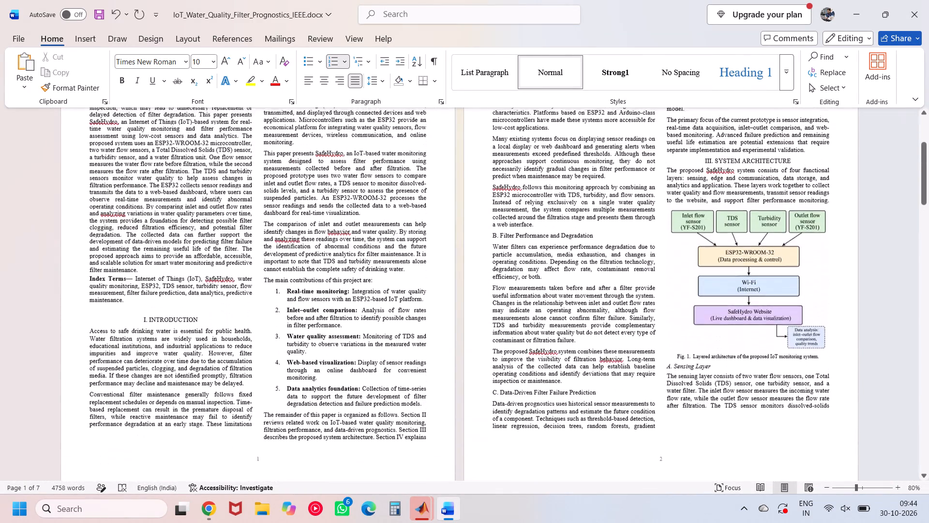
scroll(266, 194, "up", 8)
scroll(263, 182, "down", 15)
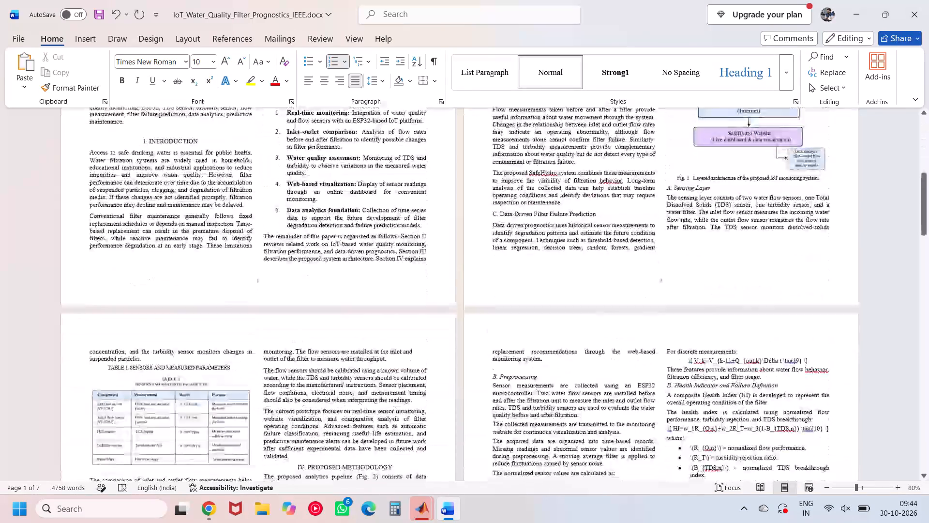
scroll(263, 182, "down", 16)
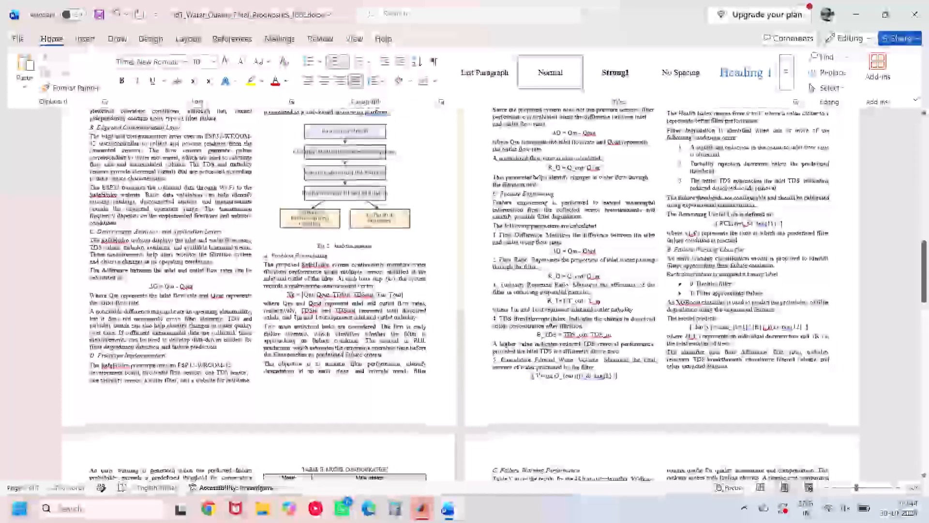
scroll(263, 182, "down", 18)
scroll(263, 182, "down", 4)
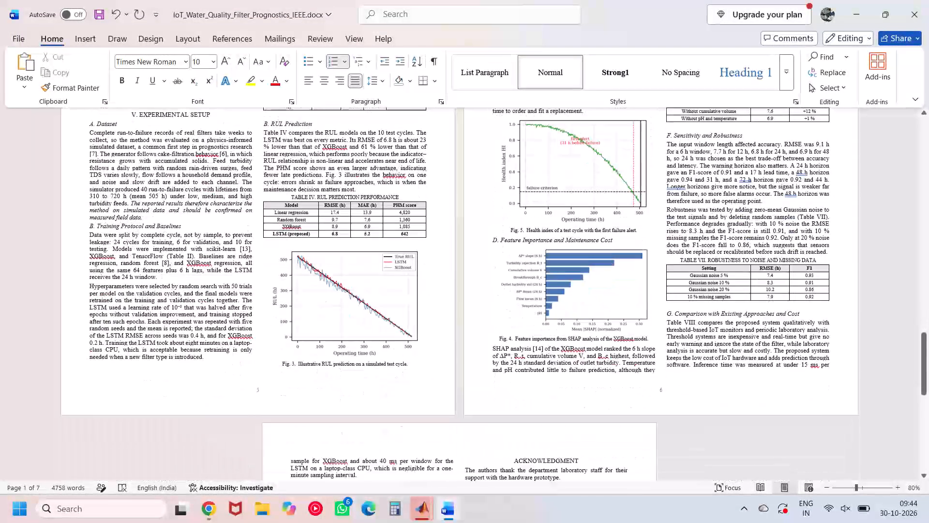
scroll(263, 182, "down", 16)
scroll(263, 182, "down", 10)
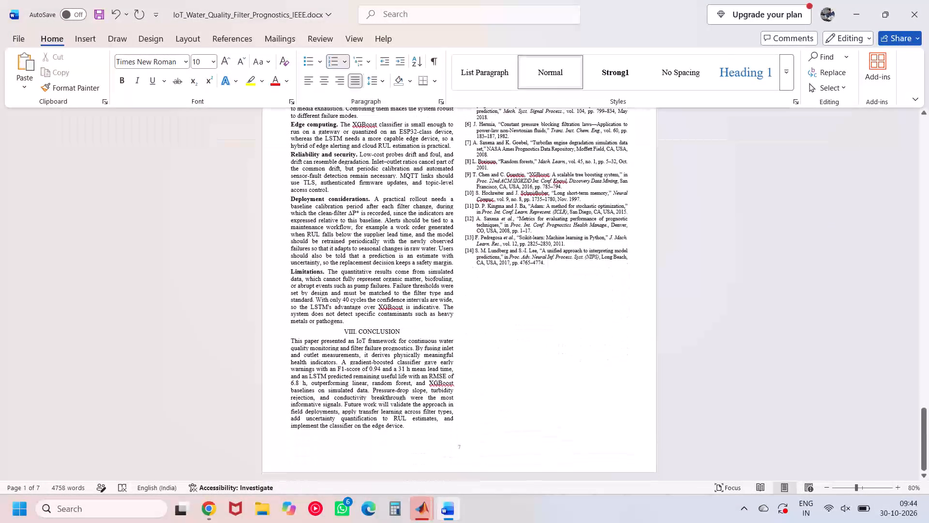
scroll(263, 182, "up", 17)
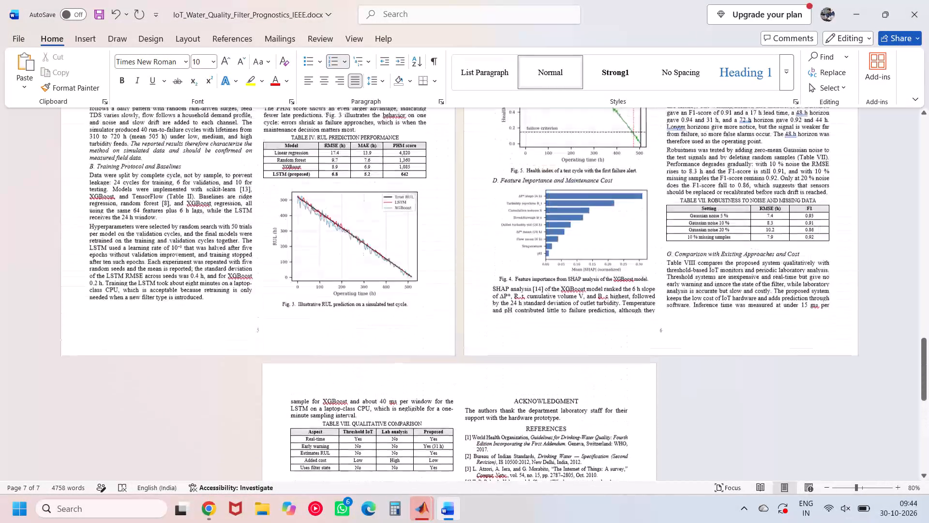
scroll(263, 181, "up", 20)
scroll(263, 181, "up", 10)
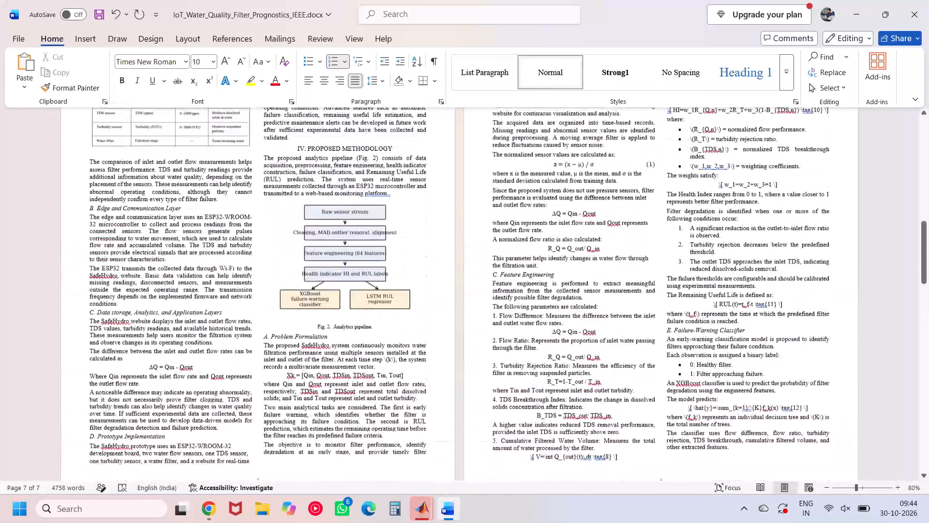